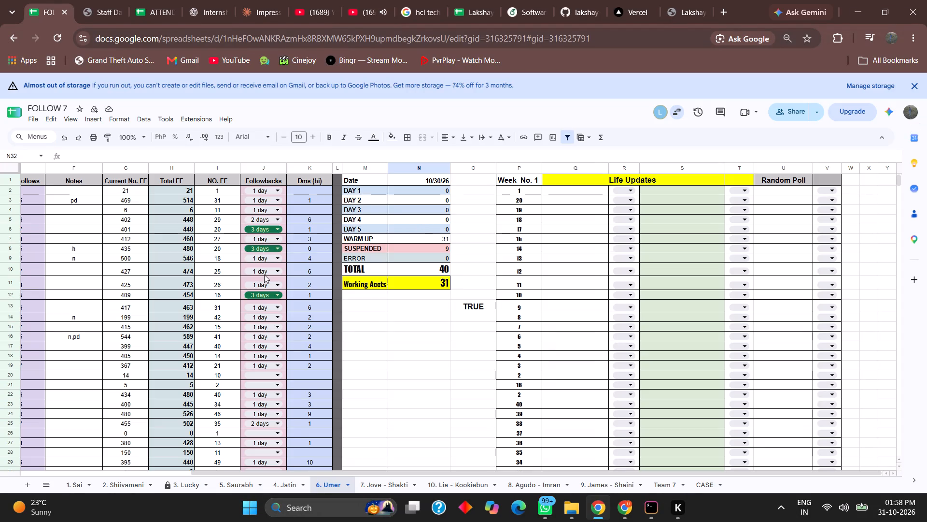
Enlarge the browser page to 110% and go to the Current No. FF cell in row 3 of the Umer sheet.
scroll(297, 261, right, 9)
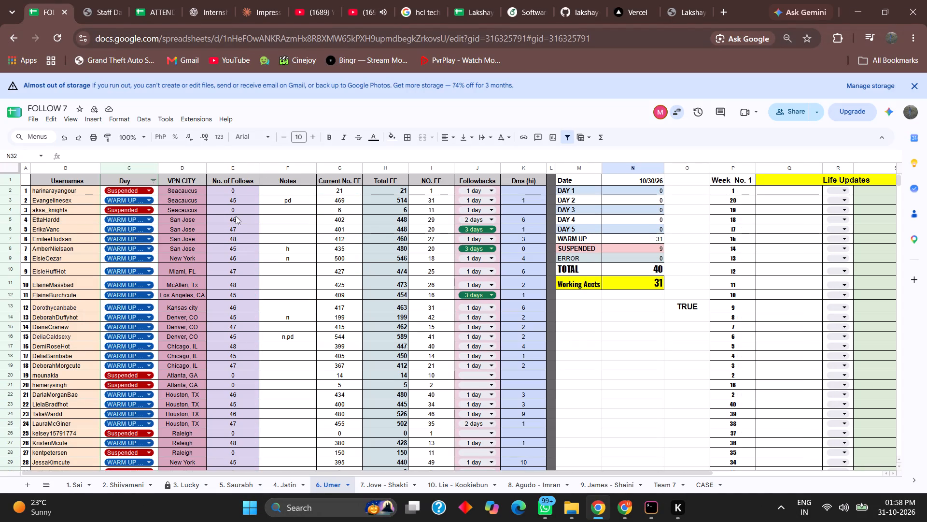
click(184, 201)
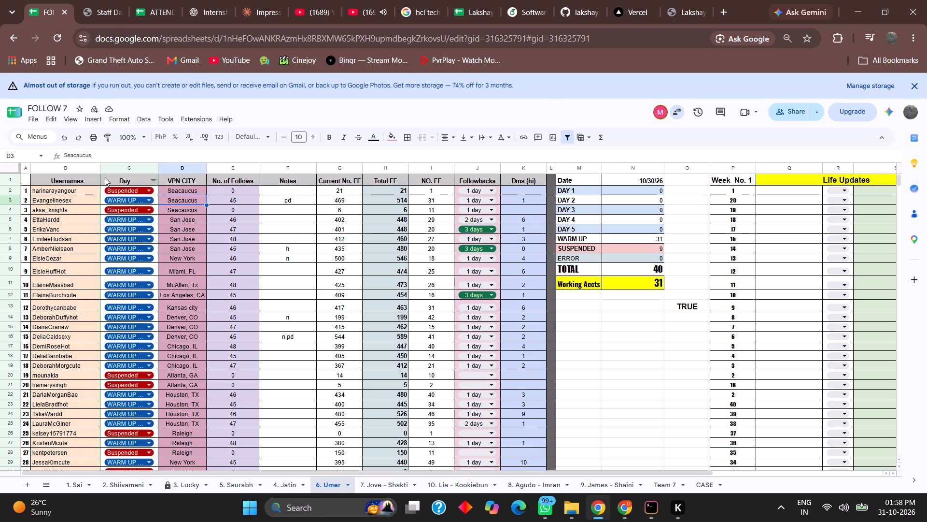
key(Right)
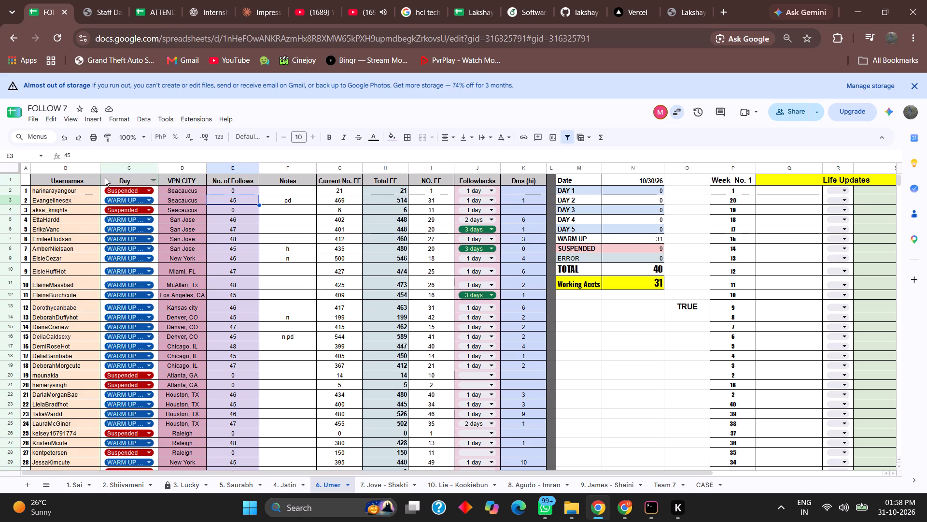
ctrl+scroll(467, 417, up, 1)
ctrl+scroll(248, 240, up, 2)
ctrl+scroll(418, 290, up, 1)
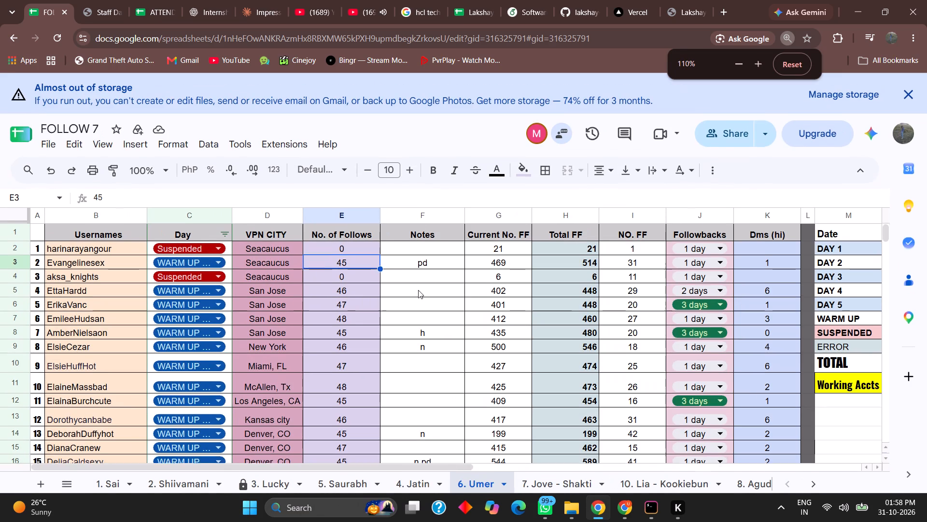
scroll(562, 304, down, 1)
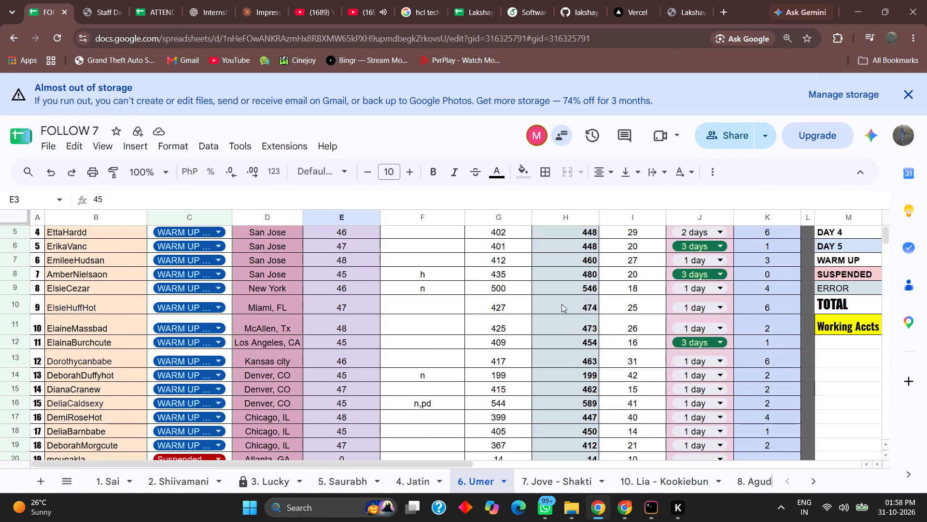
scroll(562, 304, up, 2)
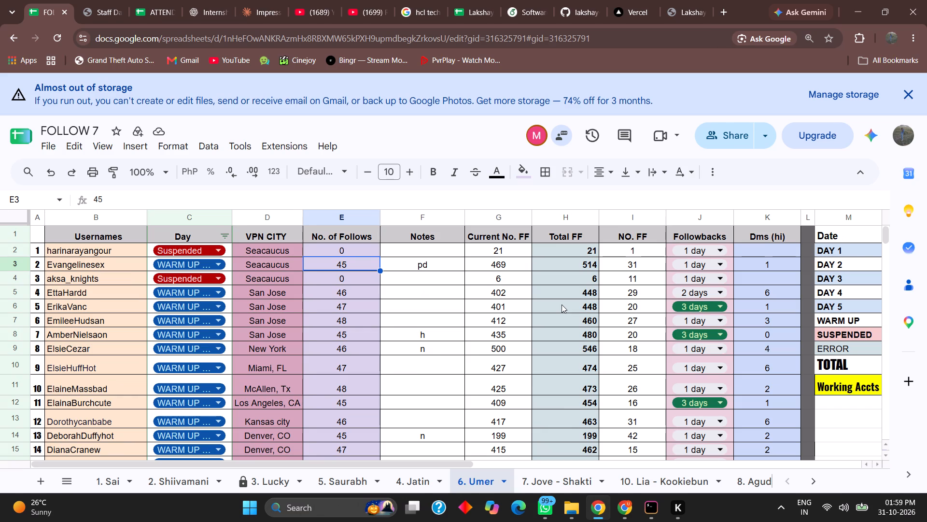
key(Right)
key(Right)
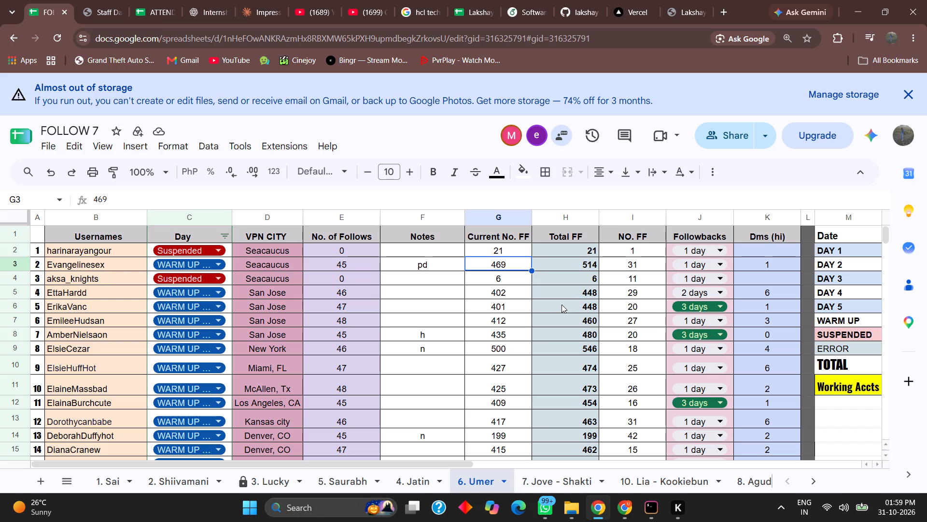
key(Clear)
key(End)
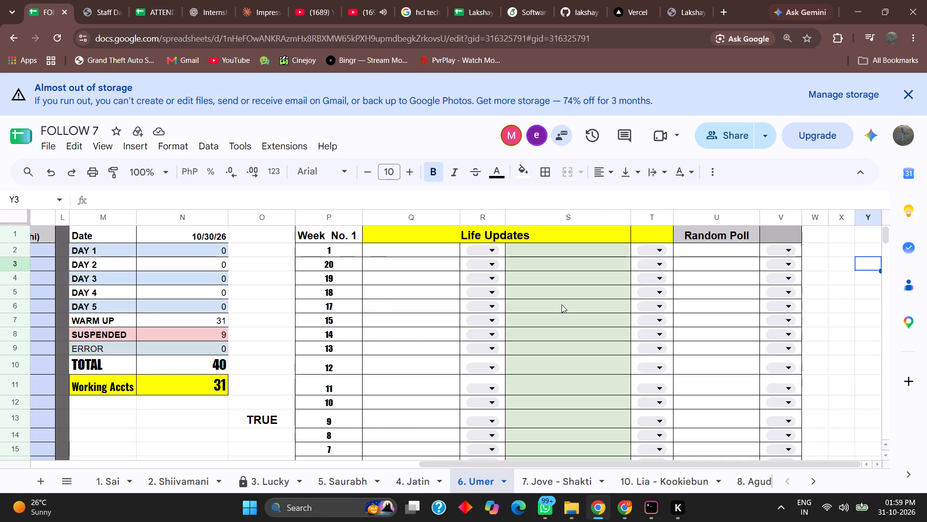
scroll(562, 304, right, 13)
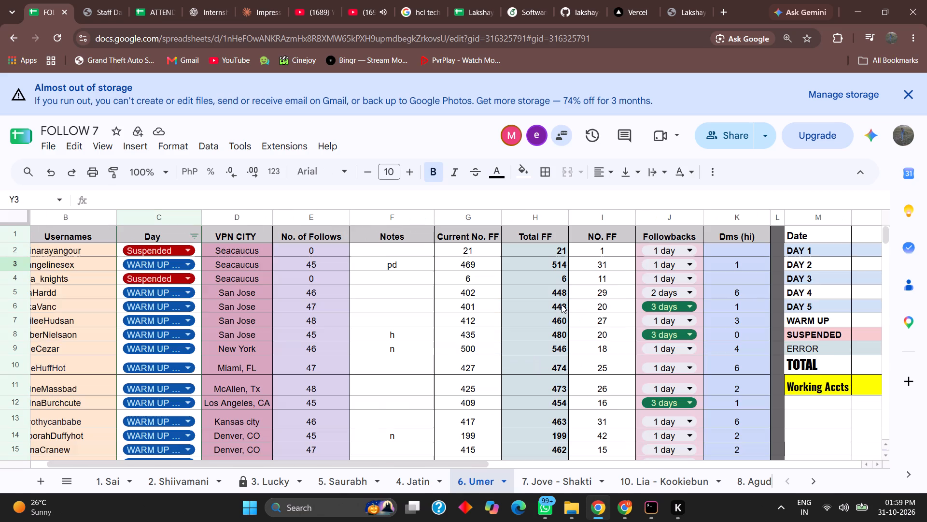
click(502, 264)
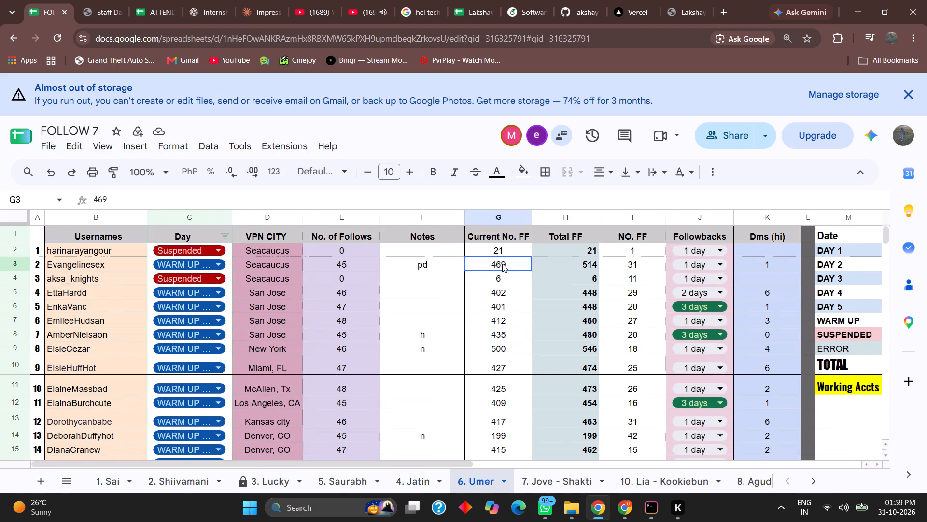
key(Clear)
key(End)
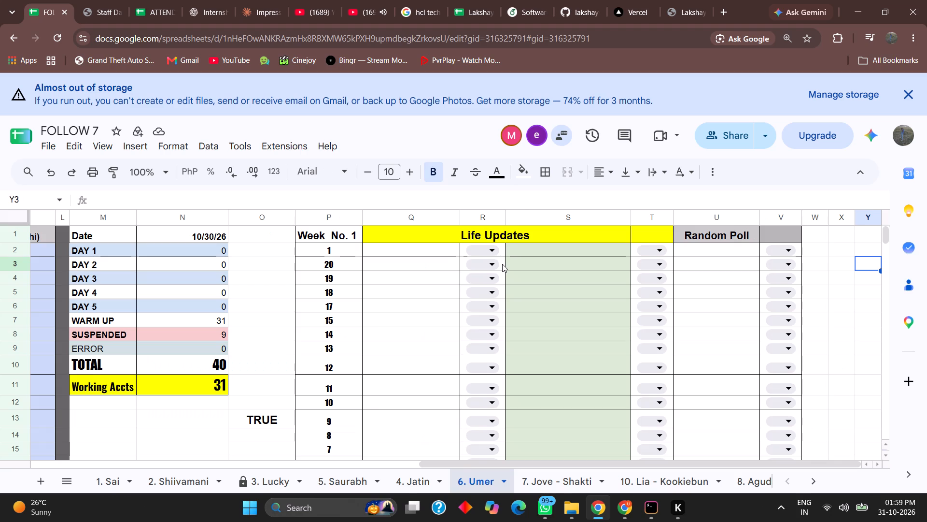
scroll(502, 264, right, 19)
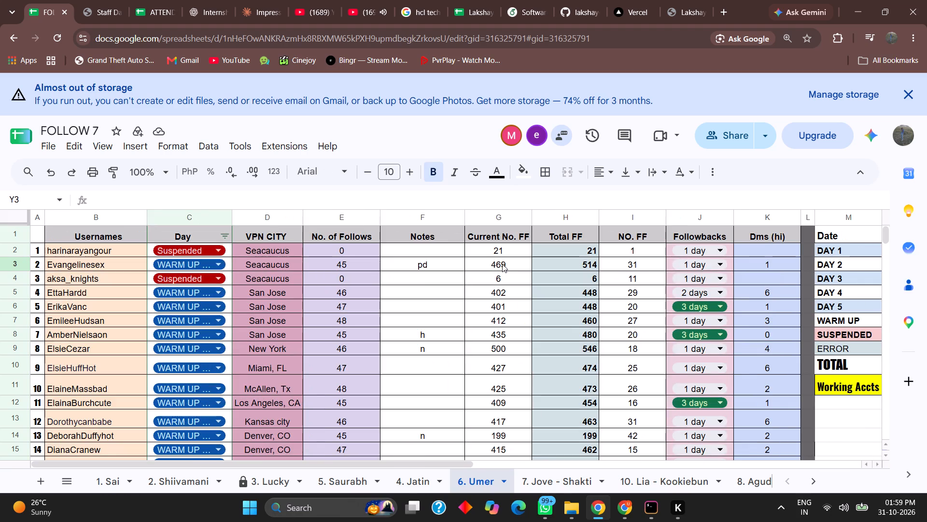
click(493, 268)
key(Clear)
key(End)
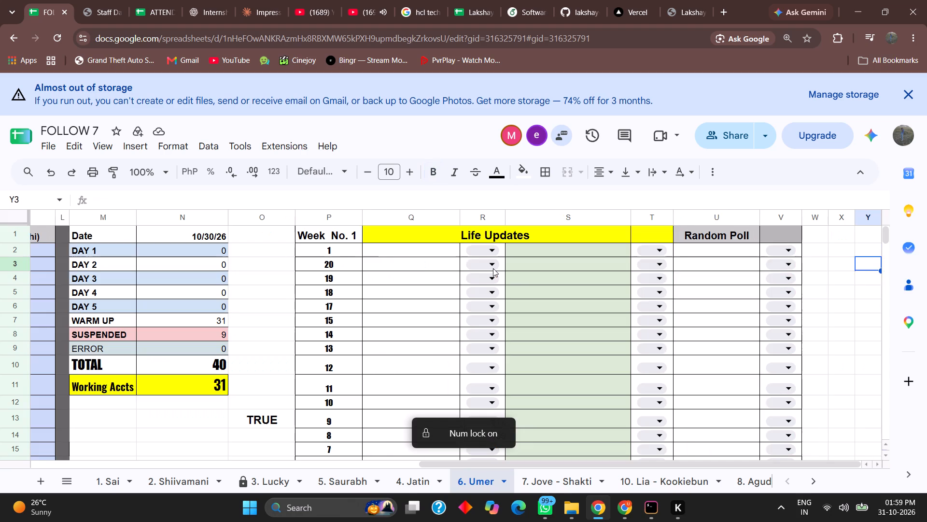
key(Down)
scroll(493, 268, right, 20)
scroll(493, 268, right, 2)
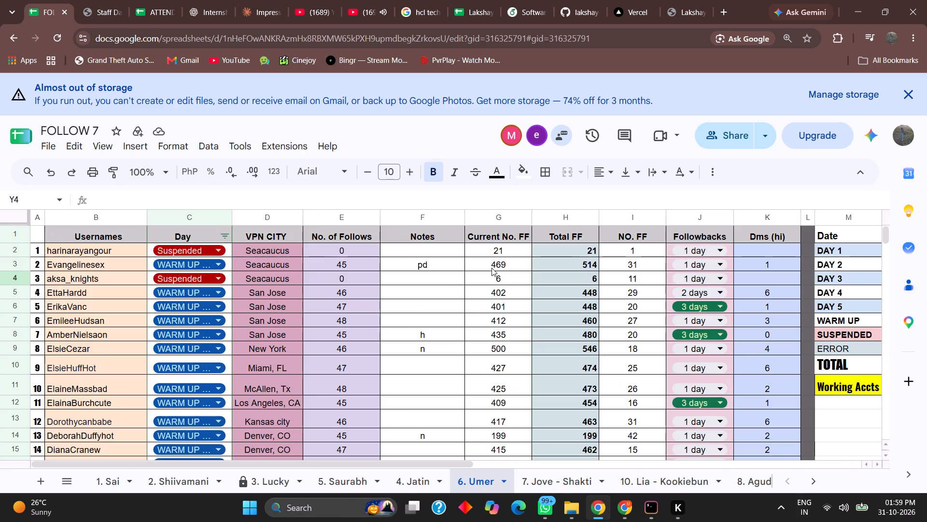
Set the Current No. FF value in row 3 to 512.
click(488, 265)
key(Clear)
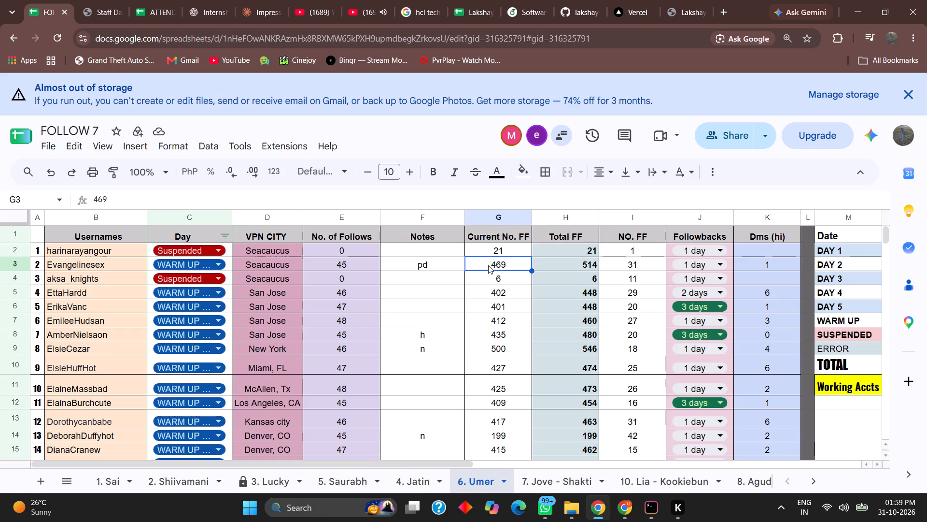
key(Clear)
key(Clear)
key(Clear)
key(Clear)
key(Clear)
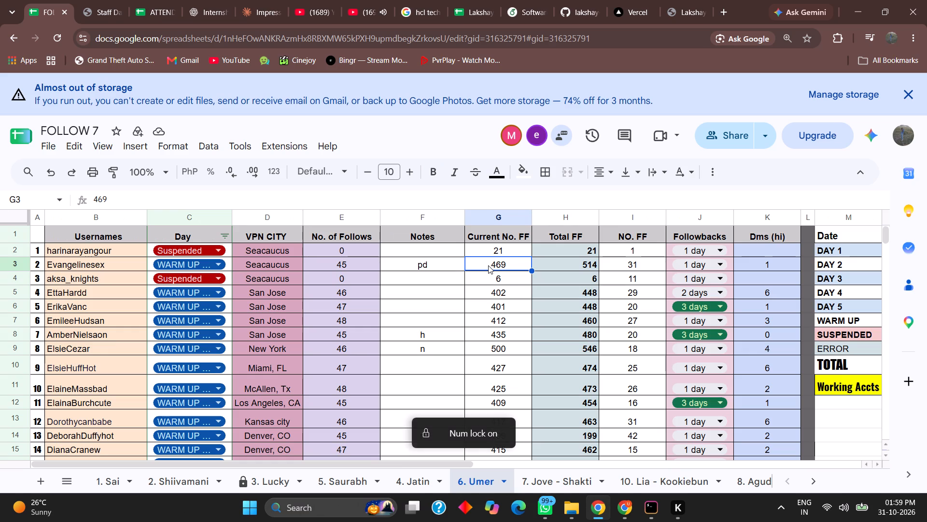
key(5)
text(12)
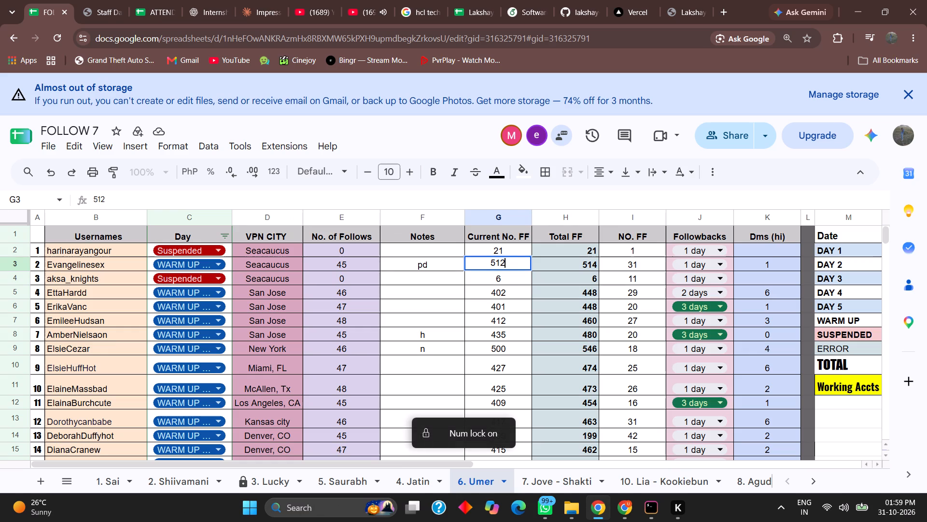
key(Right)
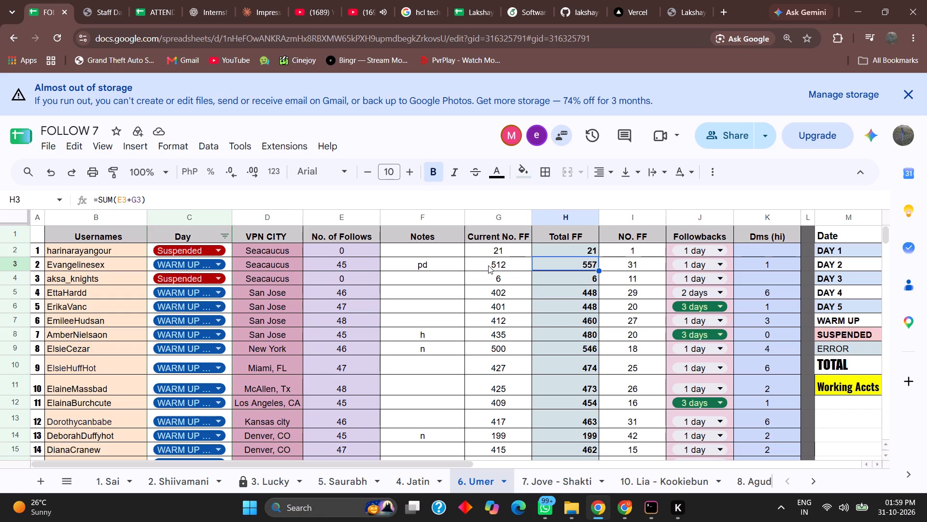
Set the NO. FF value in row 3 to 32.
key(Right)
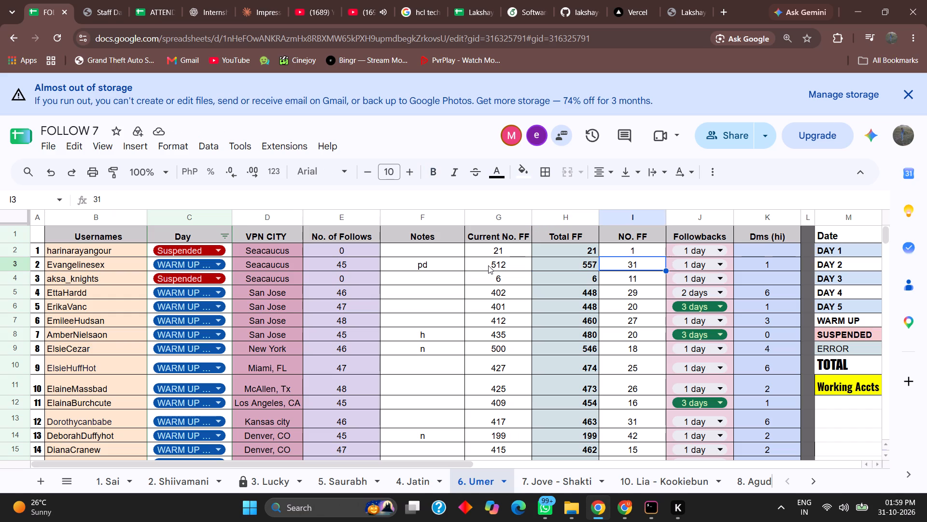
text(32)
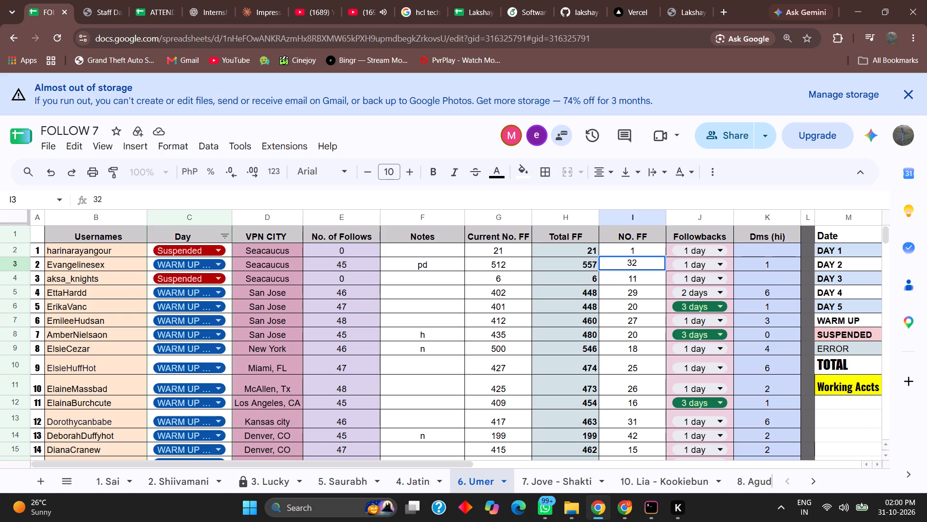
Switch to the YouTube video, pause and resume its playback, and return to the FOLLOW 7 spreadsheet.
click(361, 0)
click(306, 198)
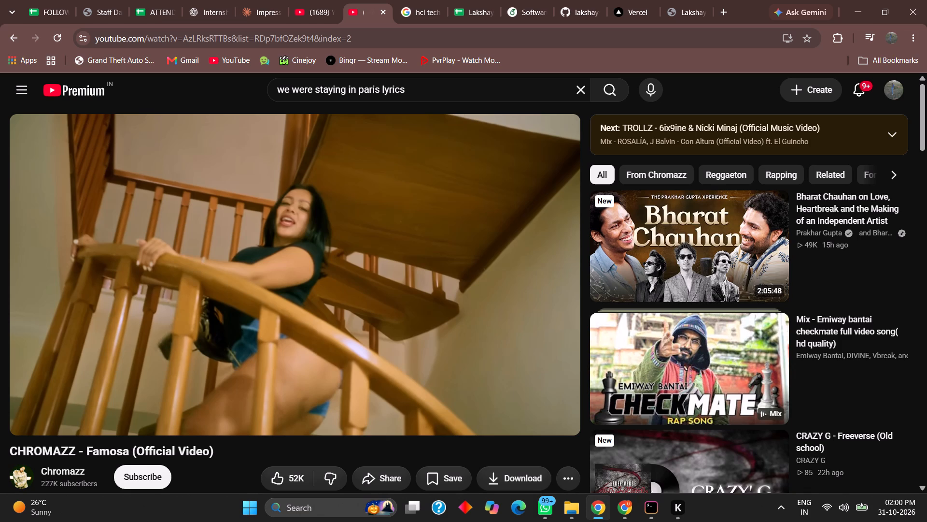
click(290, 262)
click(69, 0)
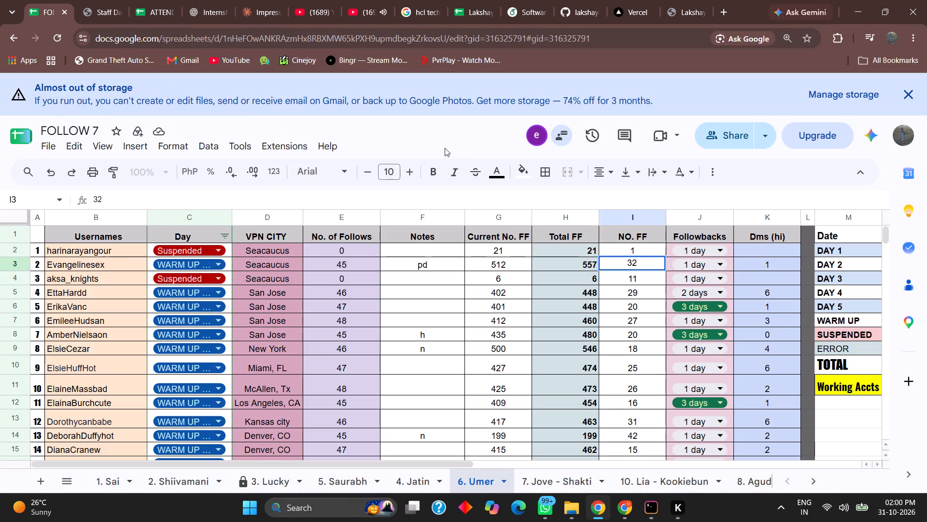
Set the Dms (hi) value in row 3 to 2 and return to that row's No. of Follows cell.
key(Right)
key(Right)
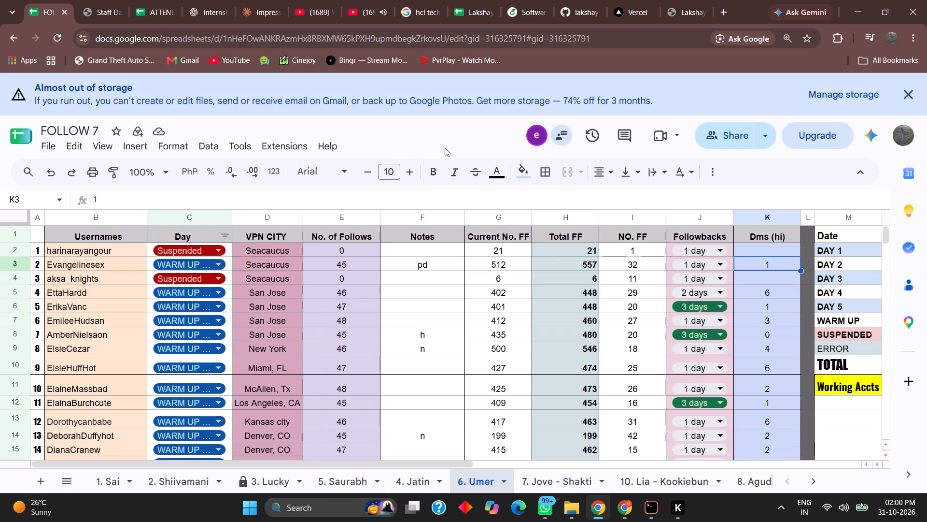
key(2)
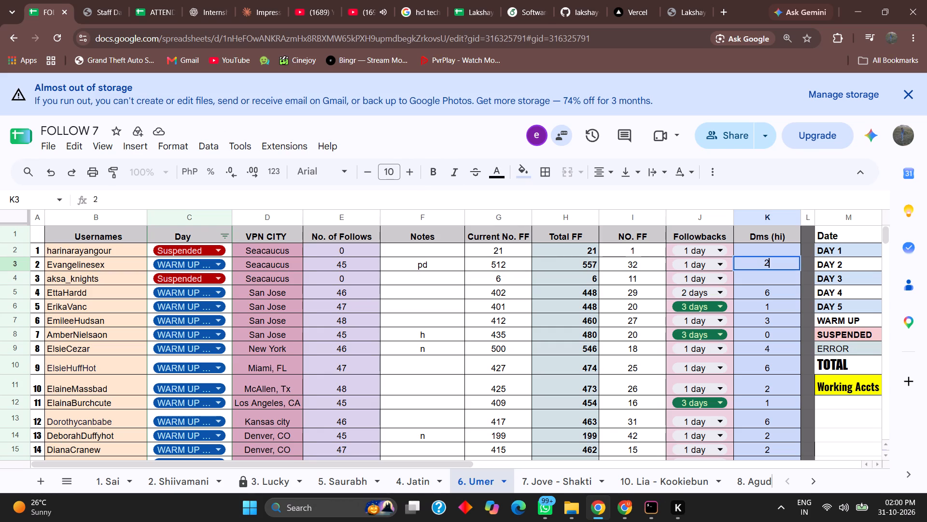
key(Left)
key(Left)
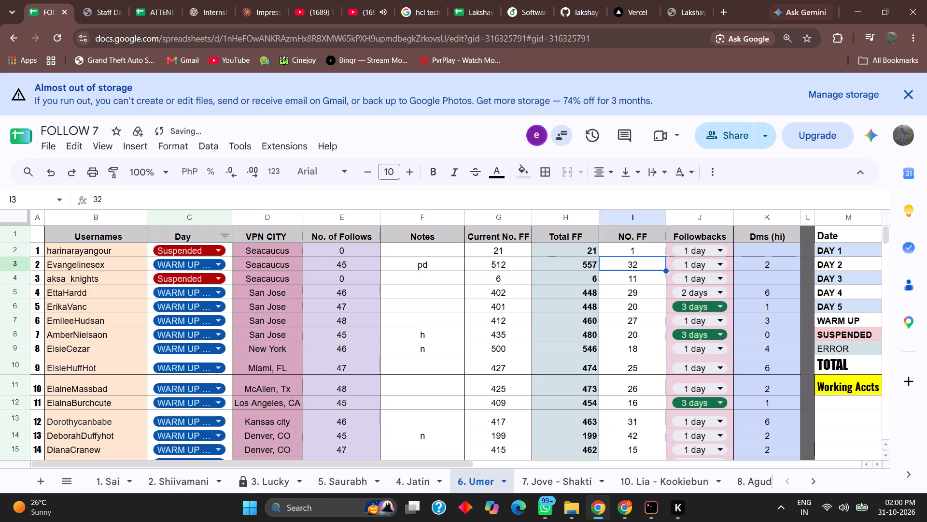
key(Left)
key(Left)
key(Left)
key(Left)
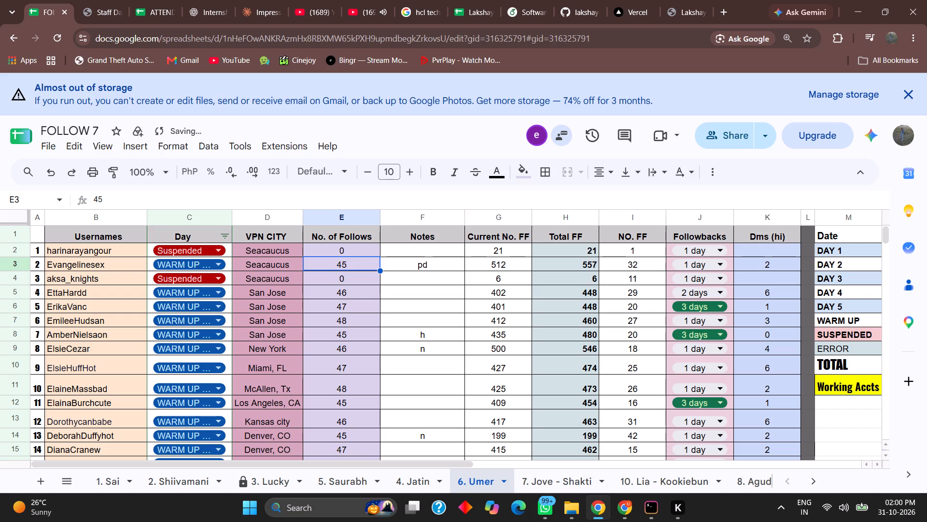
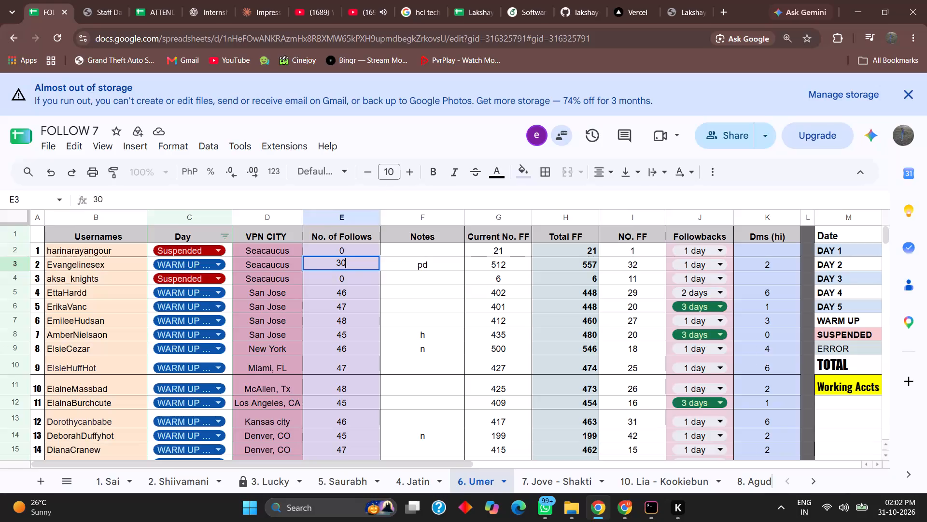
Set the No. of Follows value in row 3 to 30 and keep that cell selected.
key(Right)
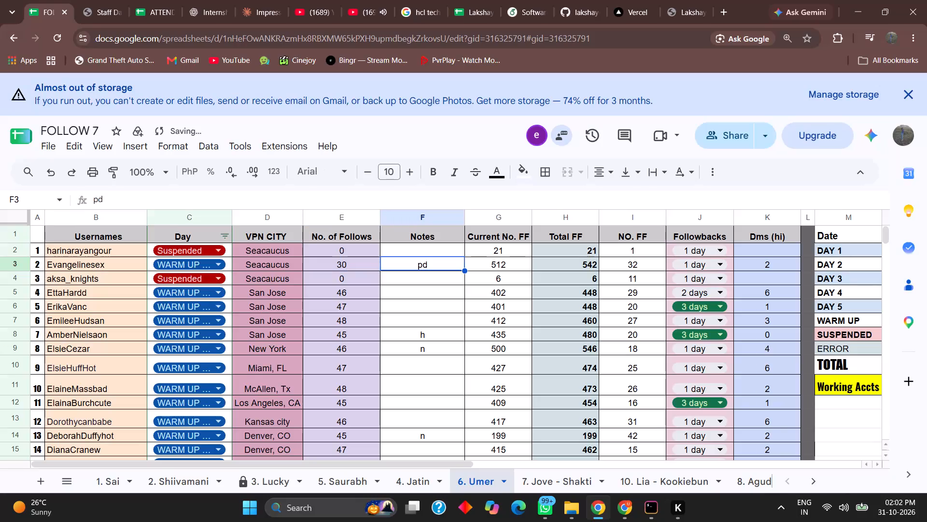
key(Left)
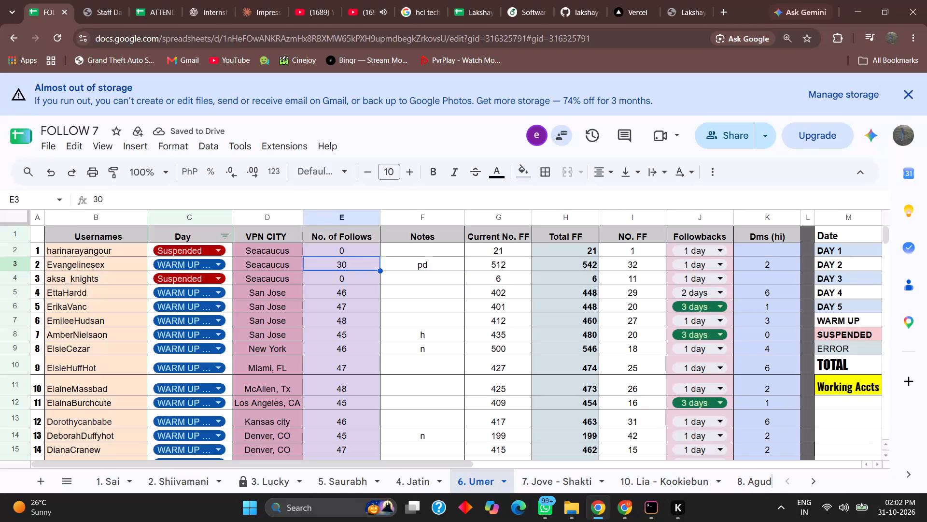
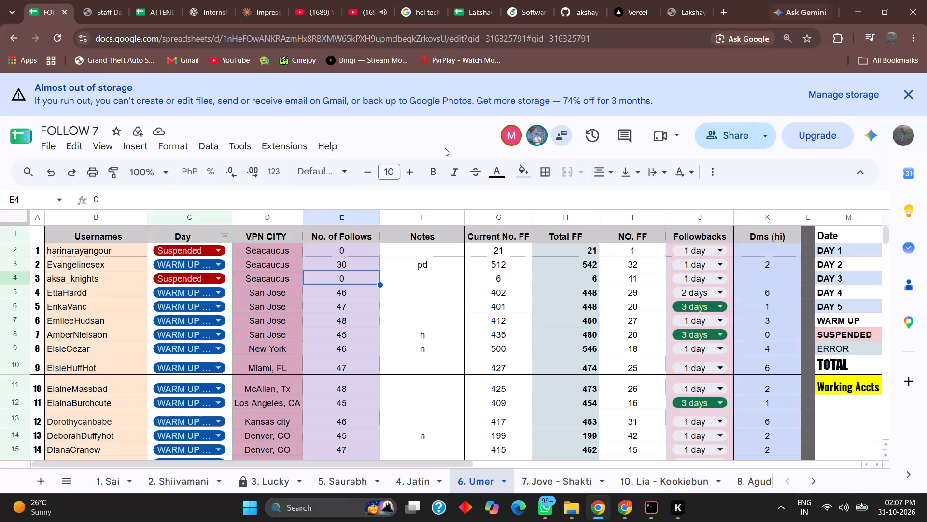
Set the No. of Follows value in row 3 to 45.
key(Down)
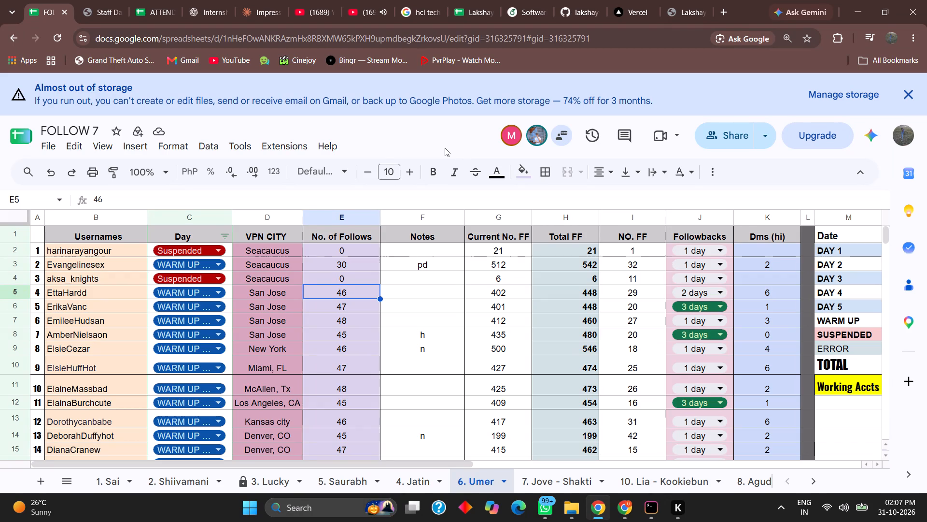
key(Up)
key(Up)
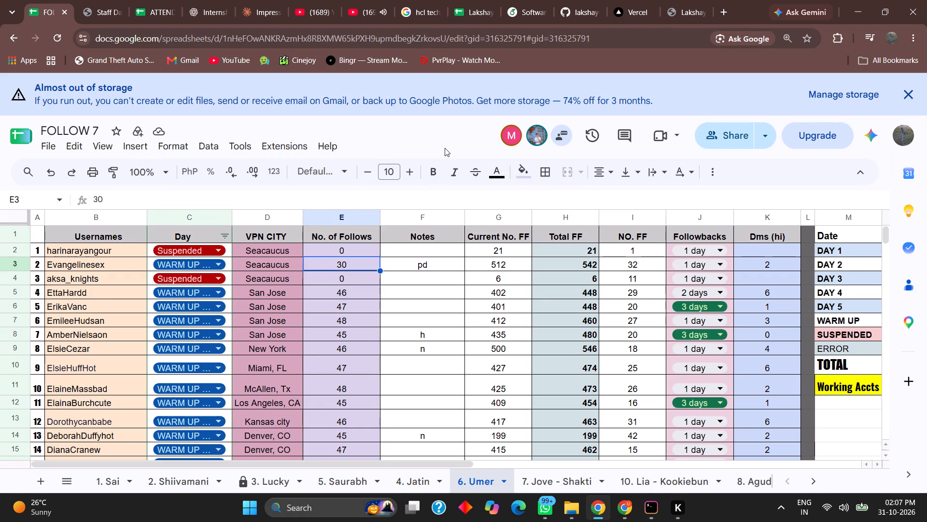
text(45)
key(Down)
In row 5, set Current No. FF to 447 and NO. FF to 34.
key(Down)
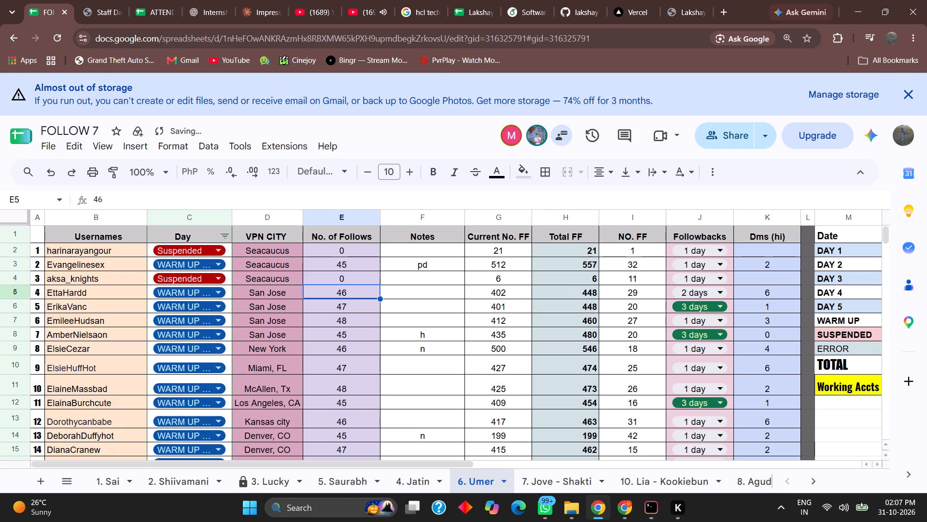
key(Right)
key(Right)
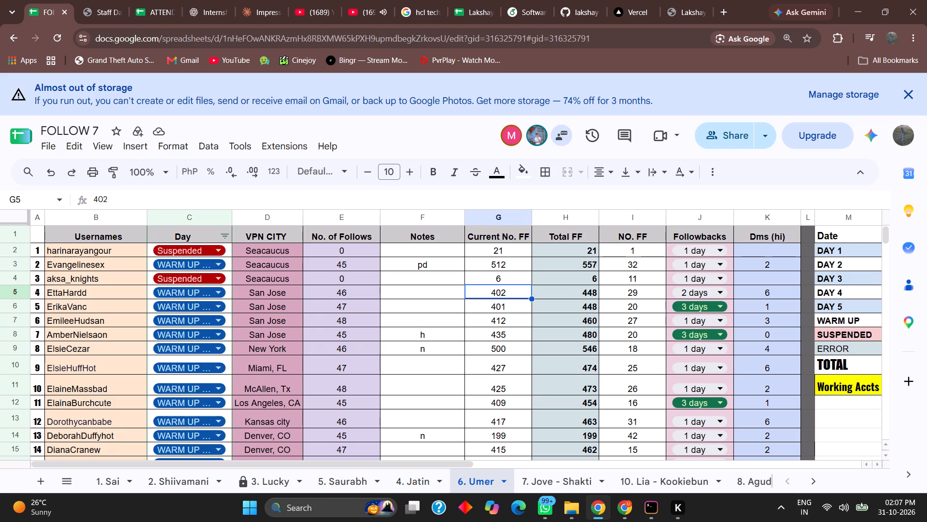
text(44)
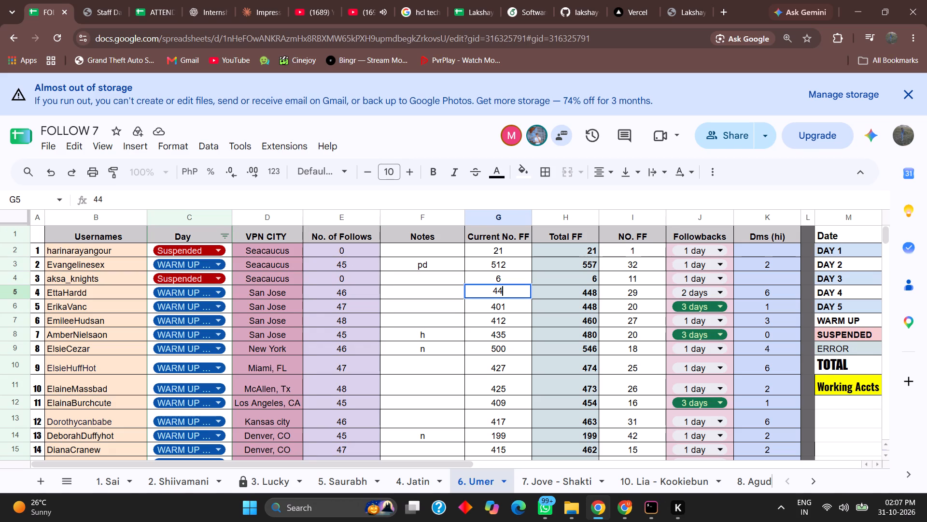
key(7)
key(Right)
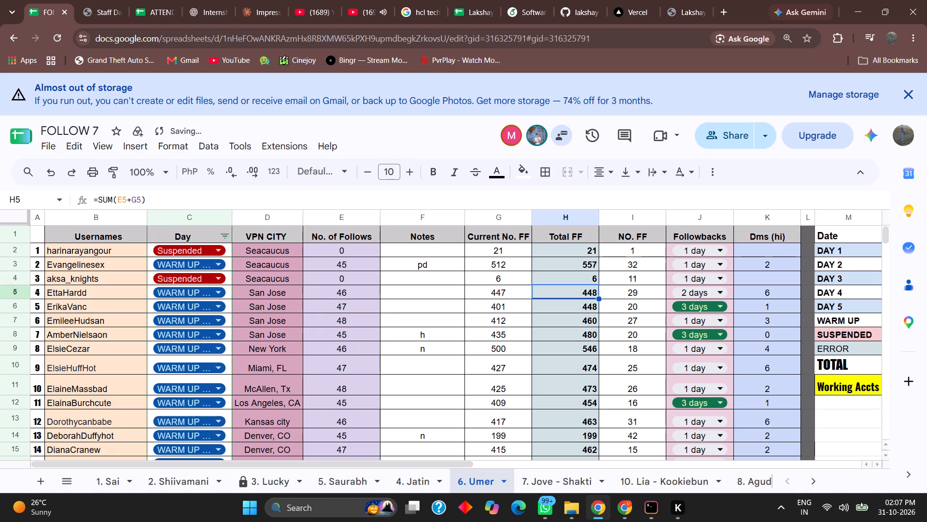
key(Right)
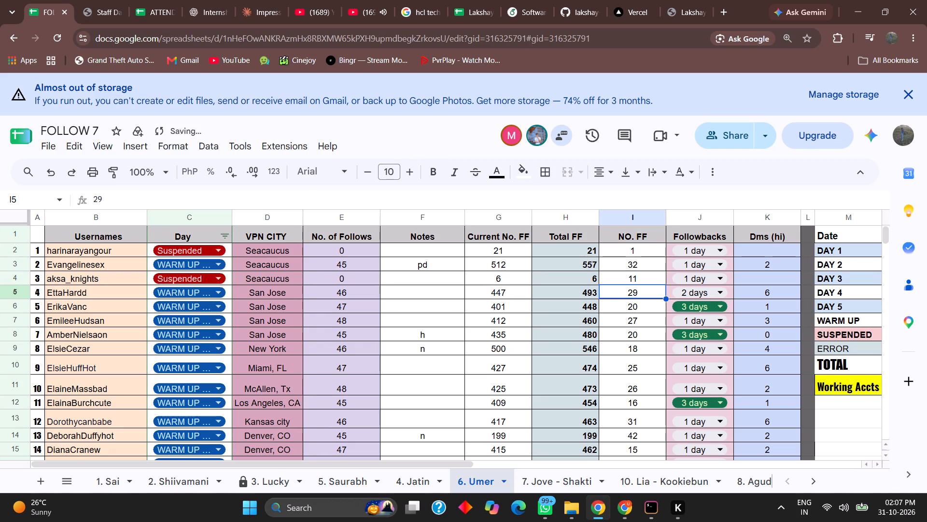
key(3)
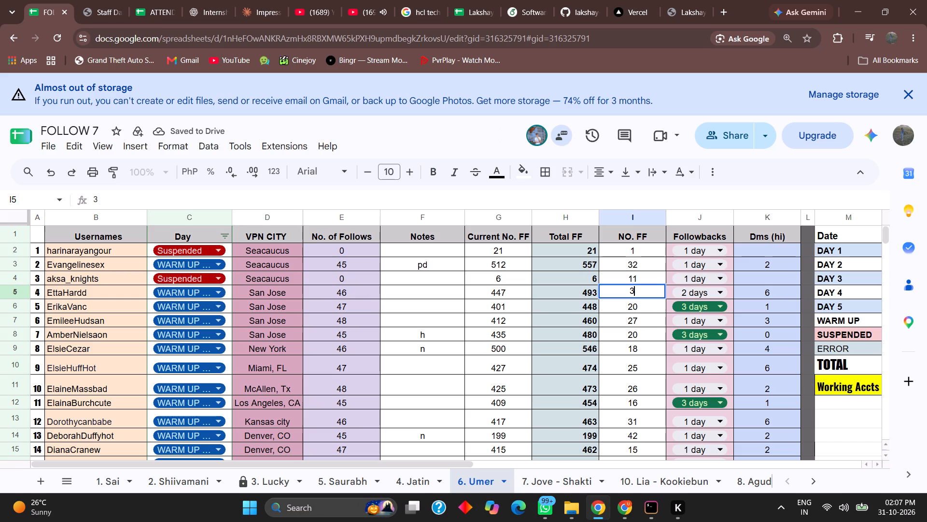
key(4)
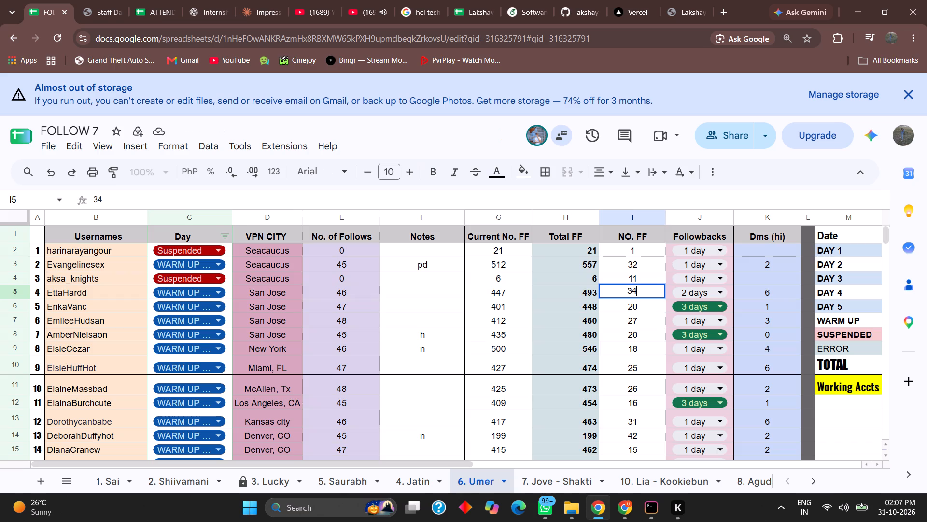
key(Right)
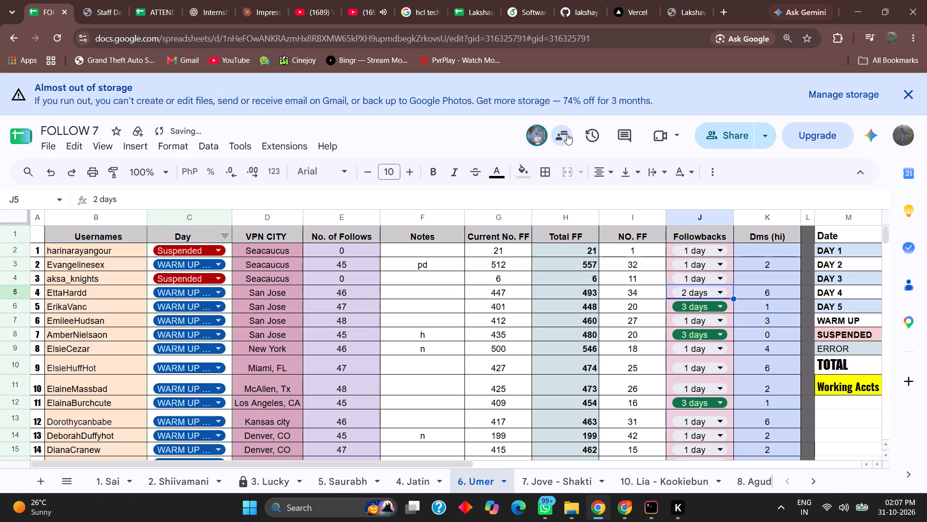
Set row 5's Followbacks to 1 day and Dms (hi) to 3, ending on its No. of Follows cell.
click(699, 289)
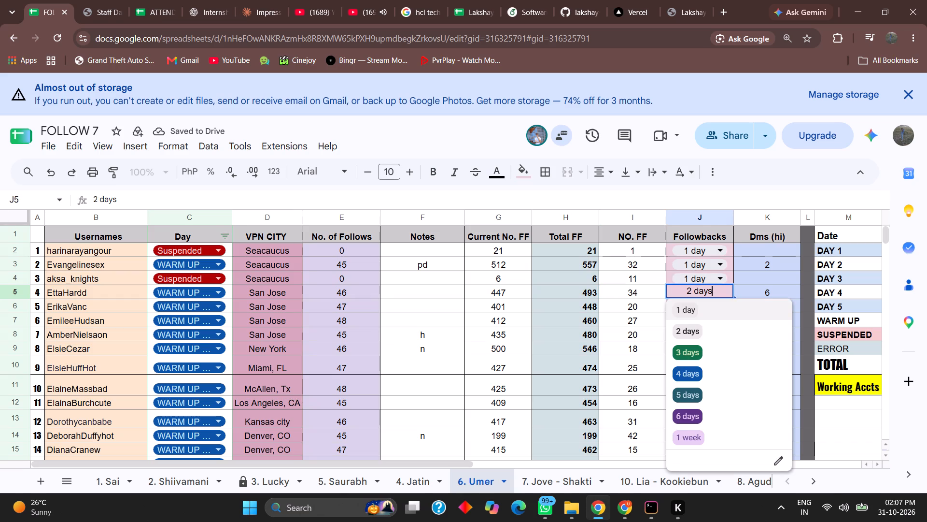
click(696, 308)
click(766, 291)
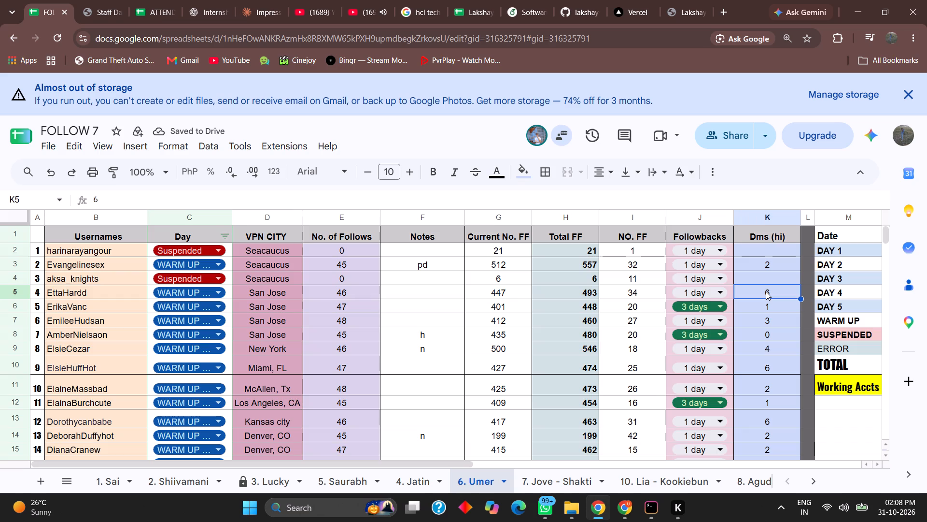
key(3)
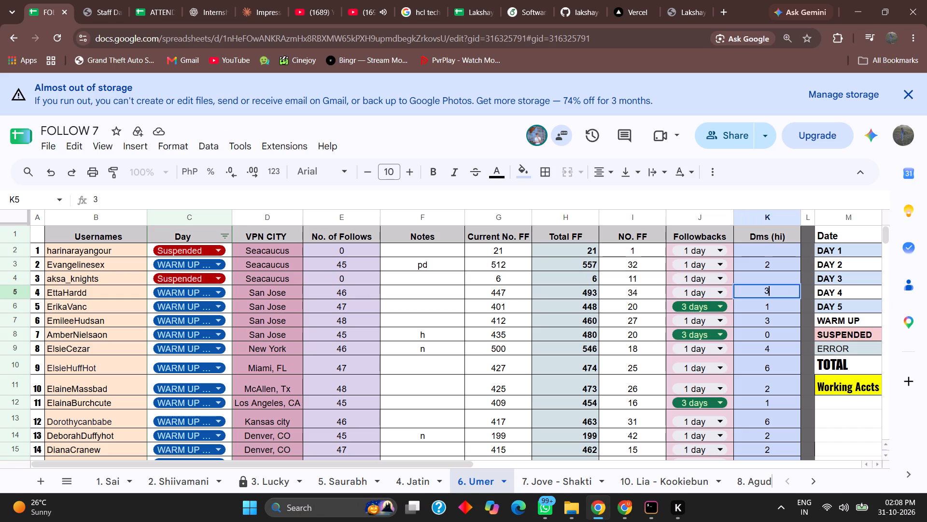
key(Left)
key(Left)
key(Left)
key(Left)
key(Left)
key(Left)
key(Left)
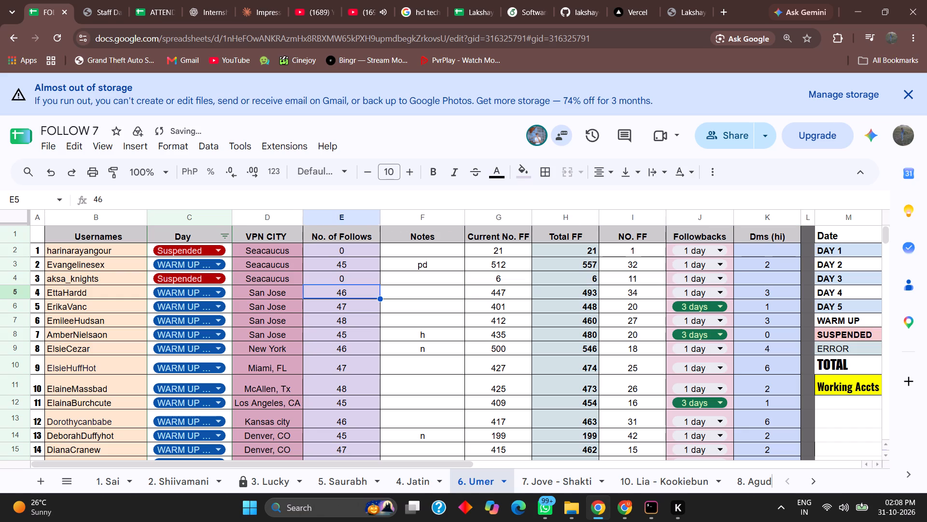
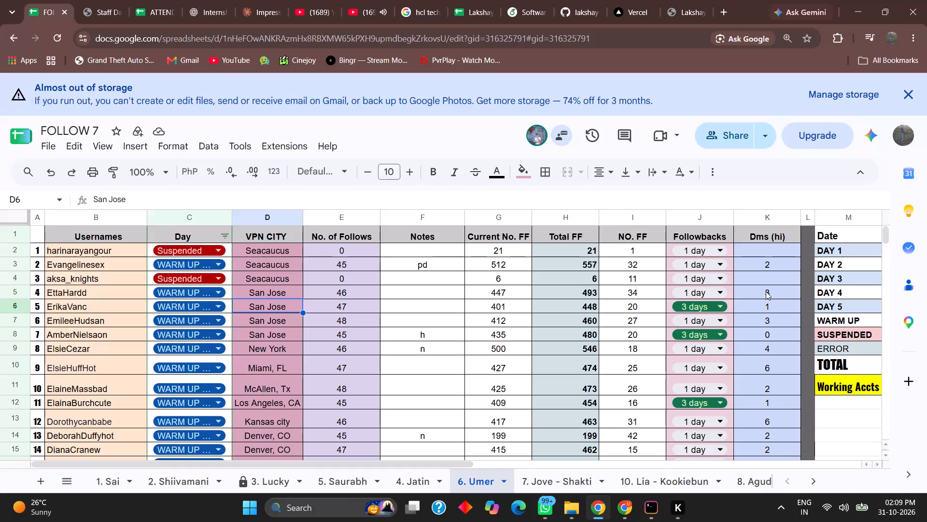
In row 6, set Current No. FF to 446 and NO. FF to 22.
key(Right)
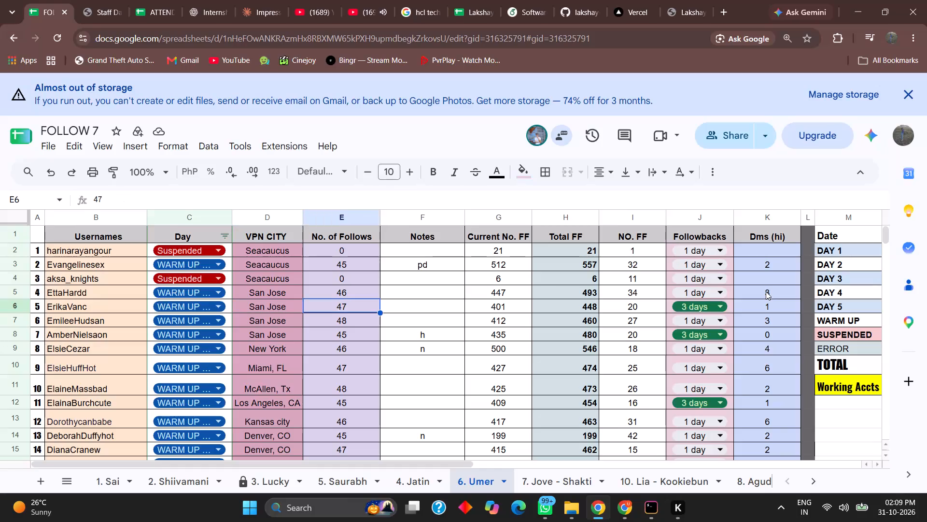
key(Right)
key(Right)
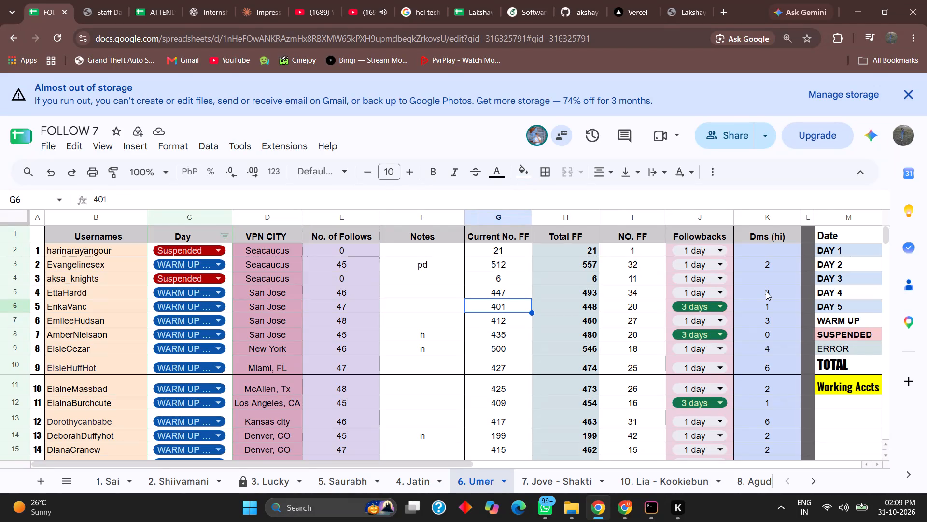
text(44)
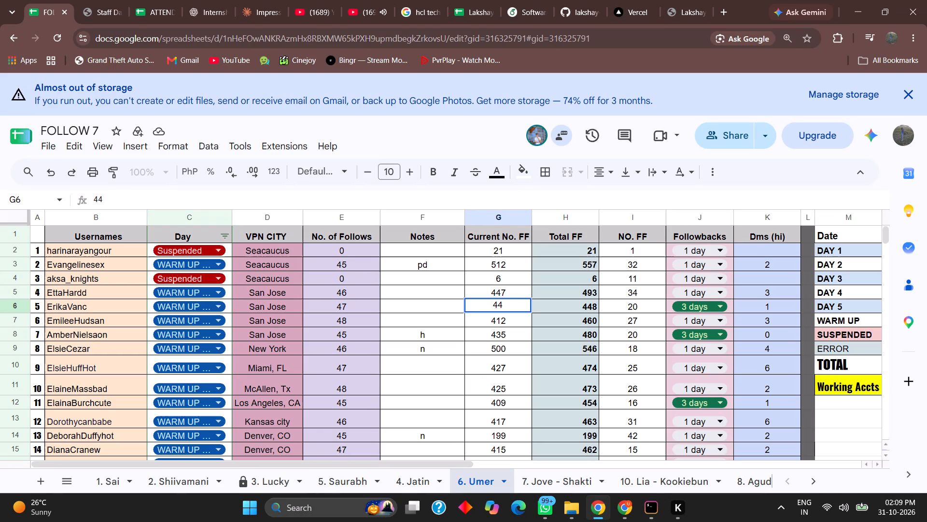
key(6)
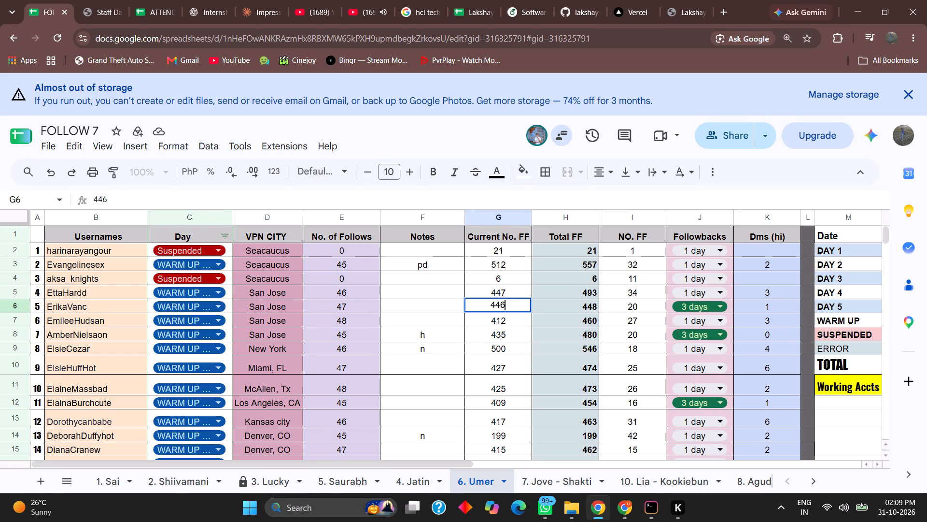
key(Right)
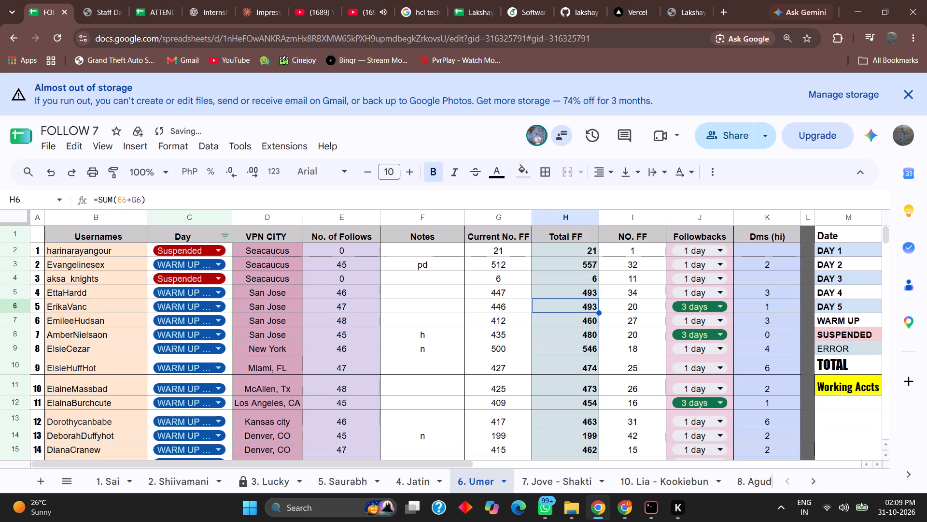
key(Right)
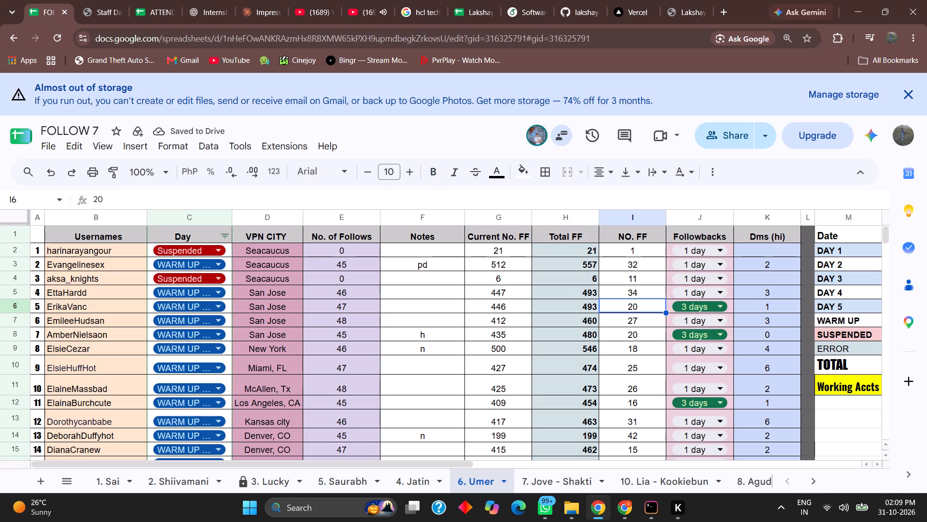
text(22)
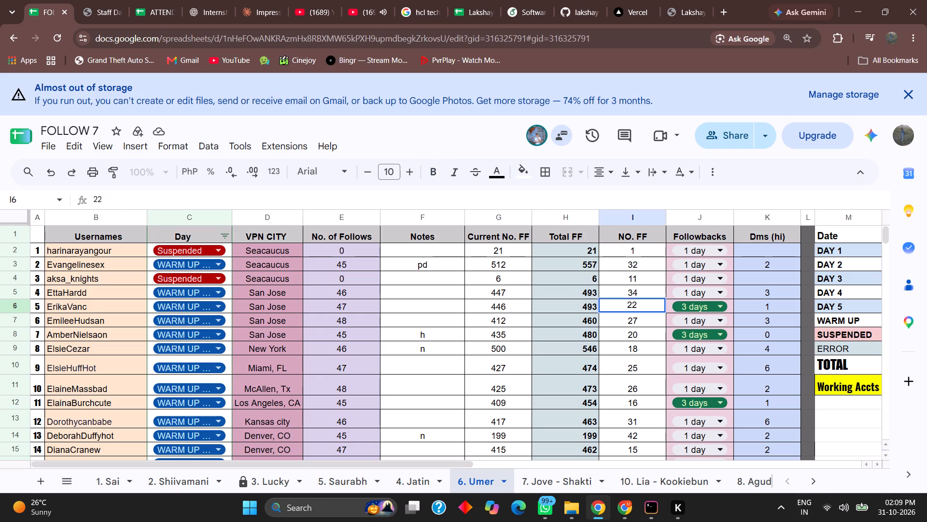
Set row 6's Followbacks to 2 days and Dms (hi) to 2, ending on its VPN CITY cell.
click(691, 306)
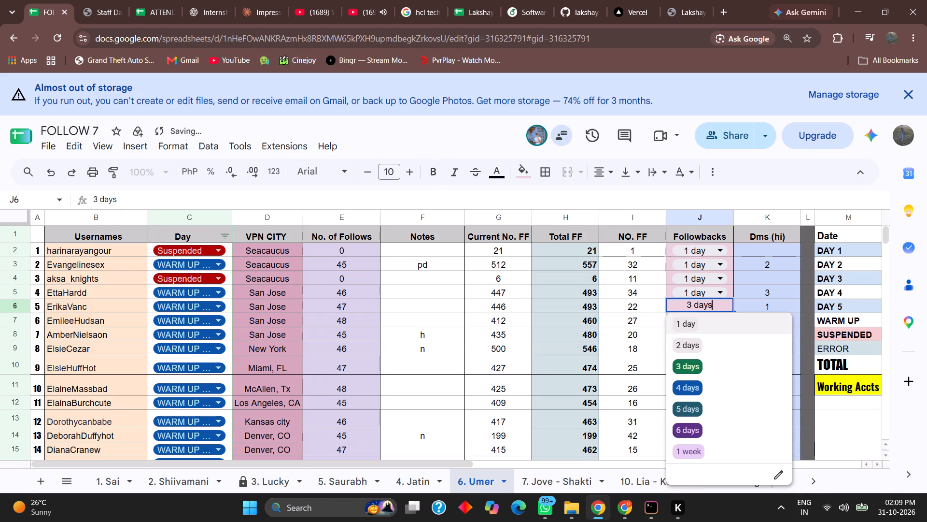
click(694, 342)
click(772, 302)
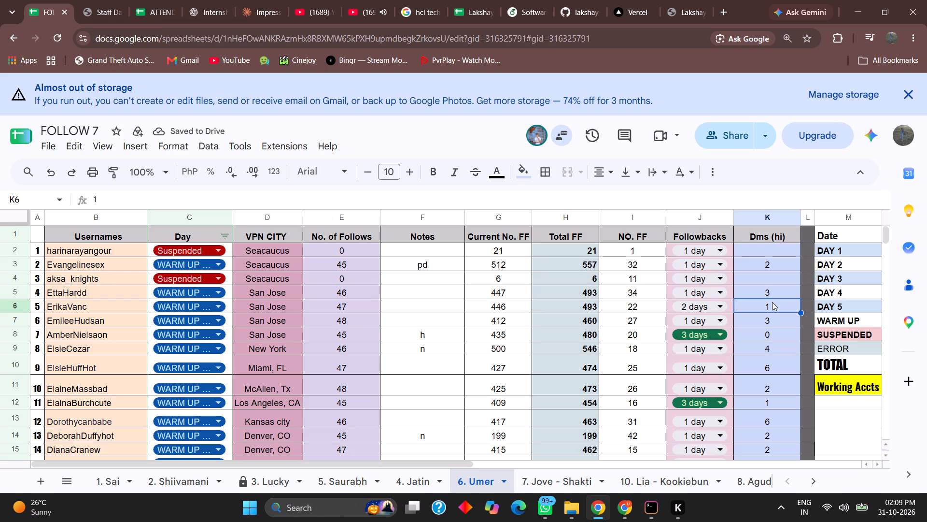
key(2)
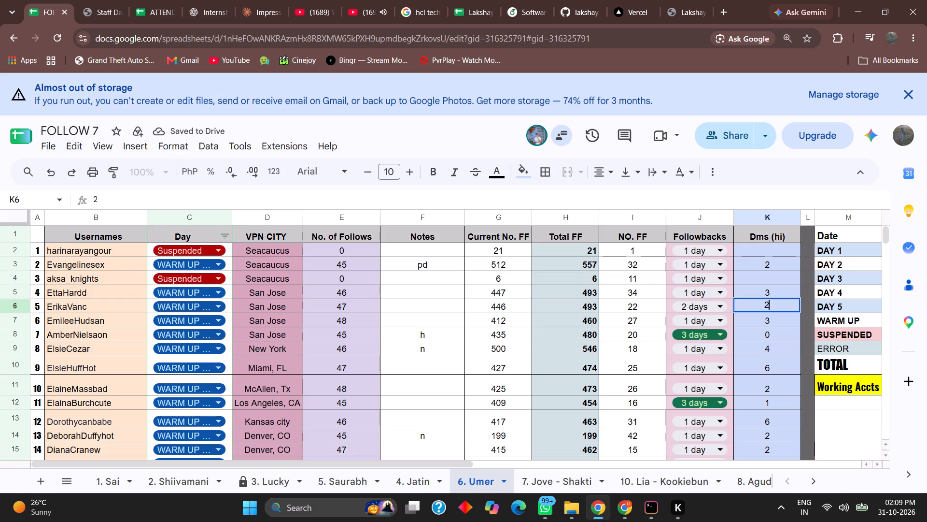
key(Left)
key(Left)
key(Left)
key(Left)
key(Left)
key(Left)
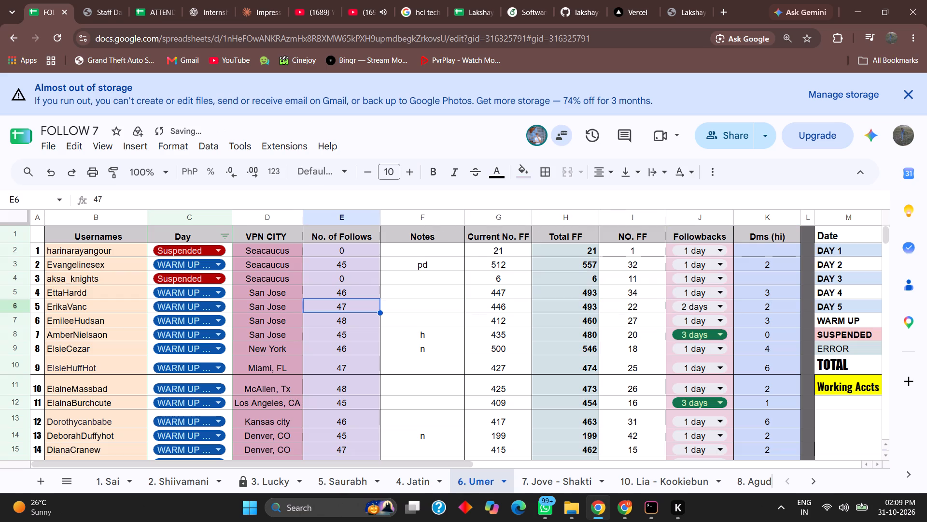
key(Left)
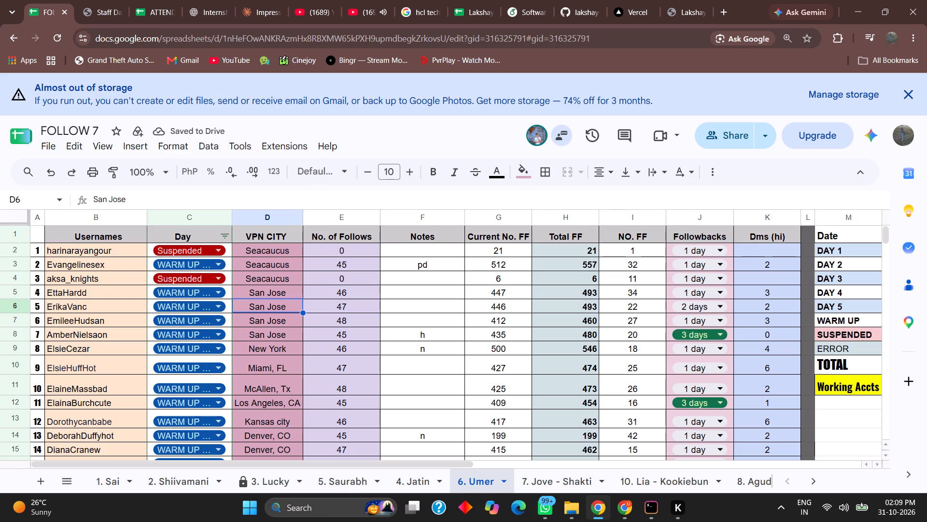
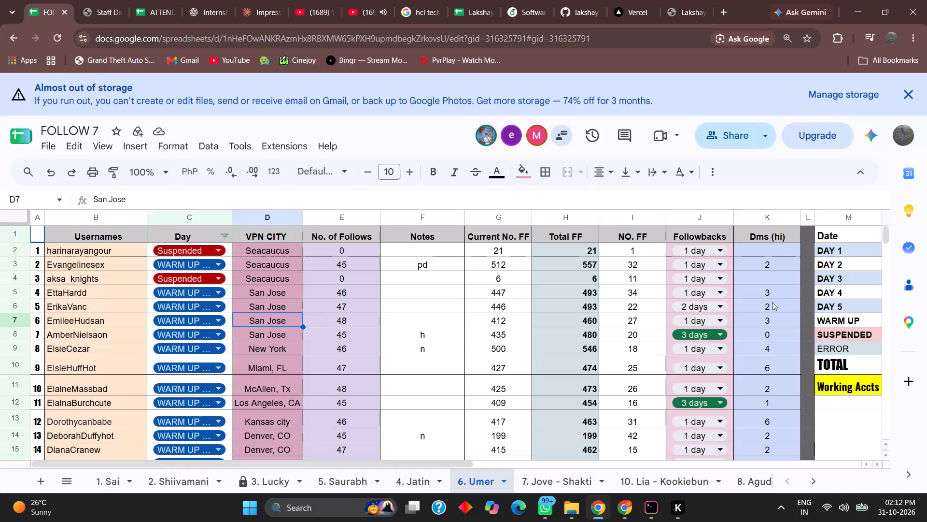
In row 7, set Current No. FF to 454 and move on to the row's NO. FF cell.
key(Right)
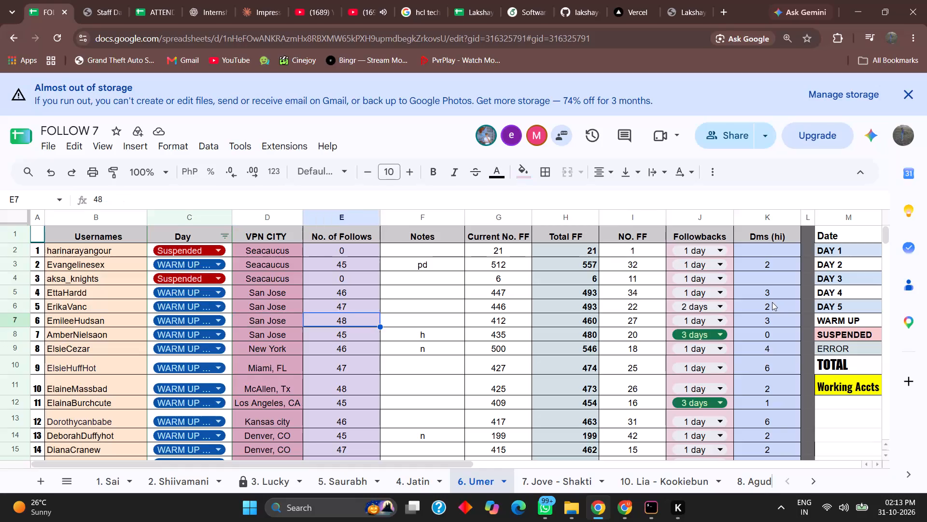
key(Right)
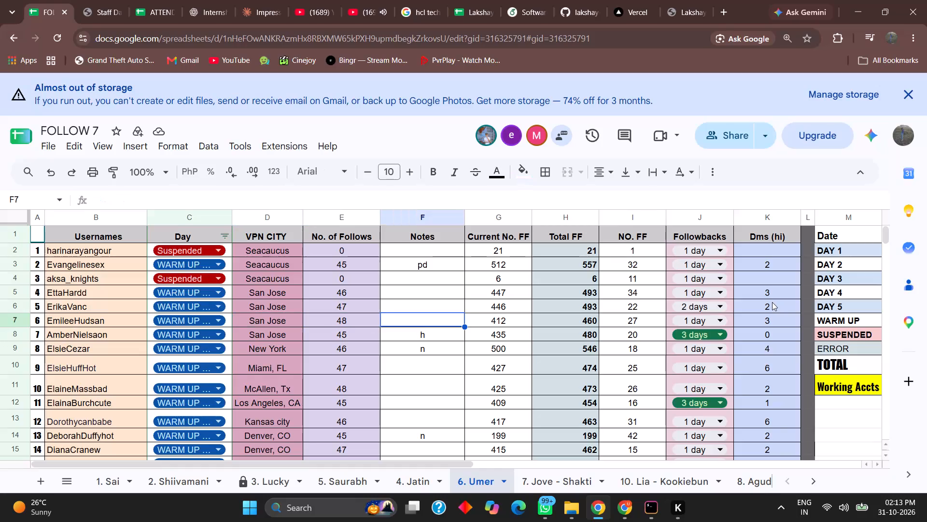
key(Right)
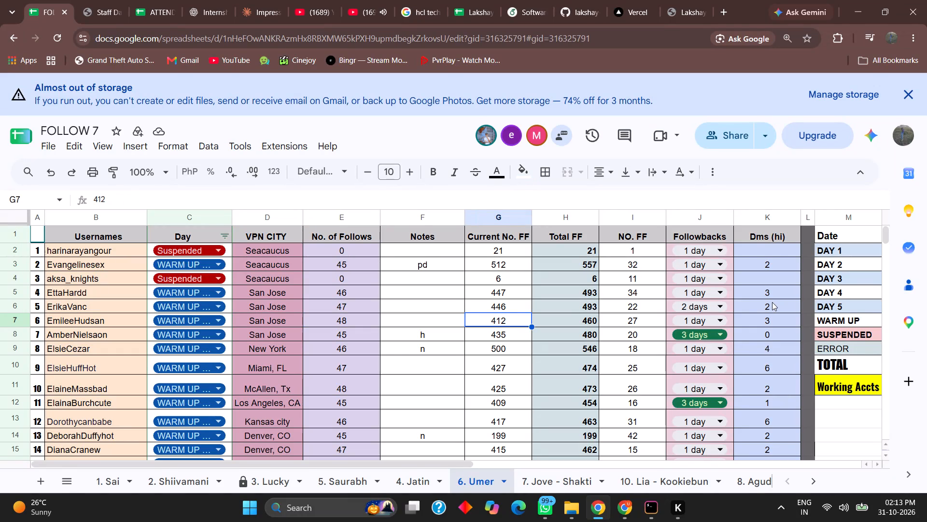
text(454)
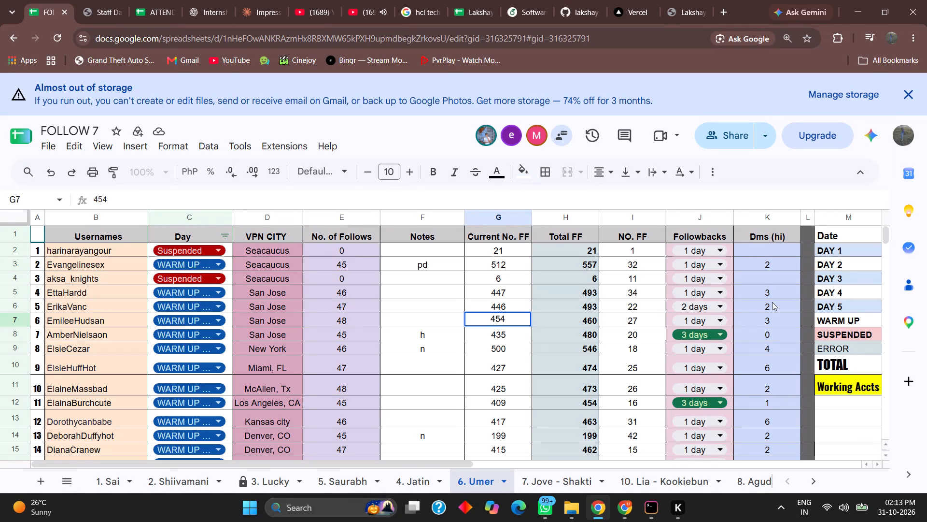
key(Right)
key(Right)
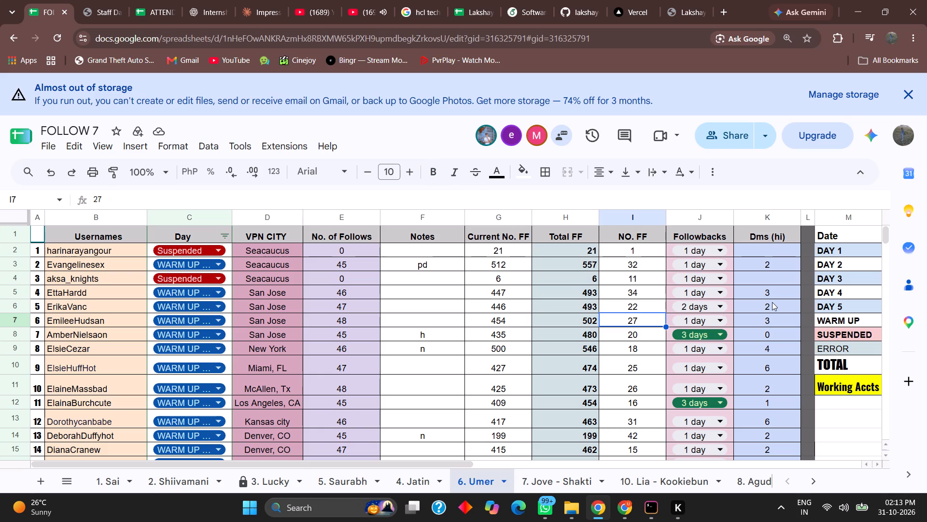
Set row 7's Followbacks to 2 days, go to its Dms (hi) cell, and return to its VPN CITY cell.
click(717, 321)
click(705, 359)
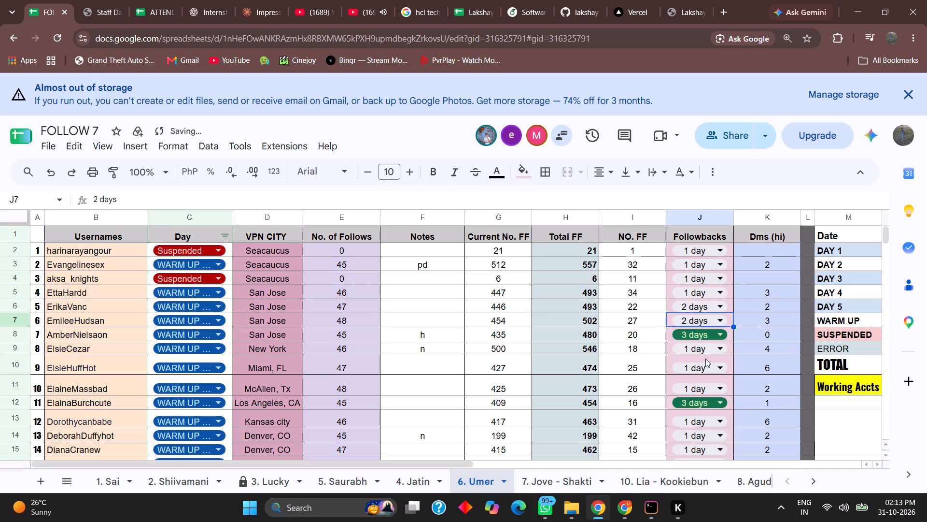
click(752, 324)
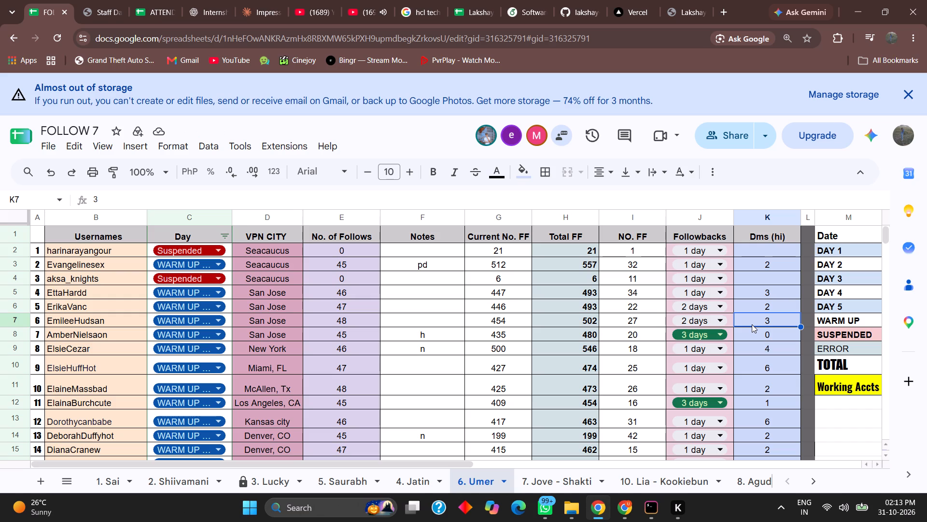
key(Left)
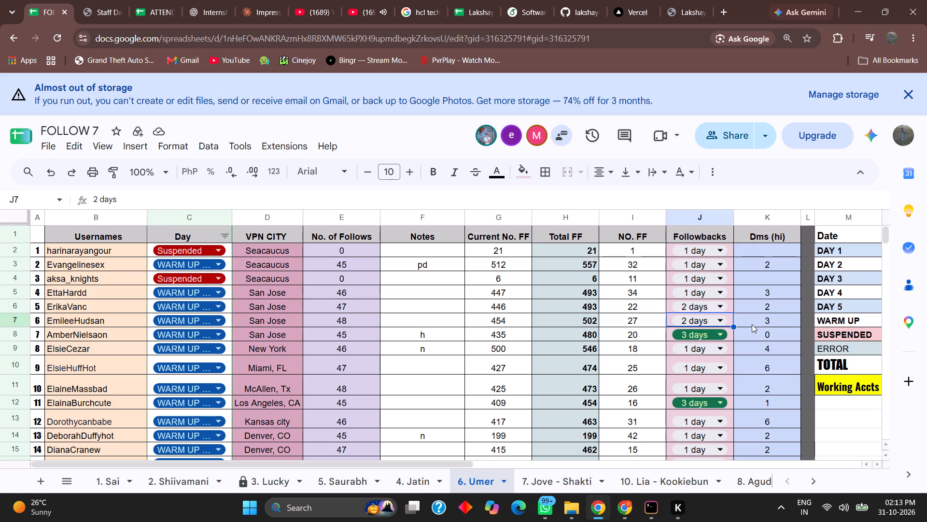
key(Left)
key(Left)
key(Left)
key(Left)
key(Left)
key(Left)
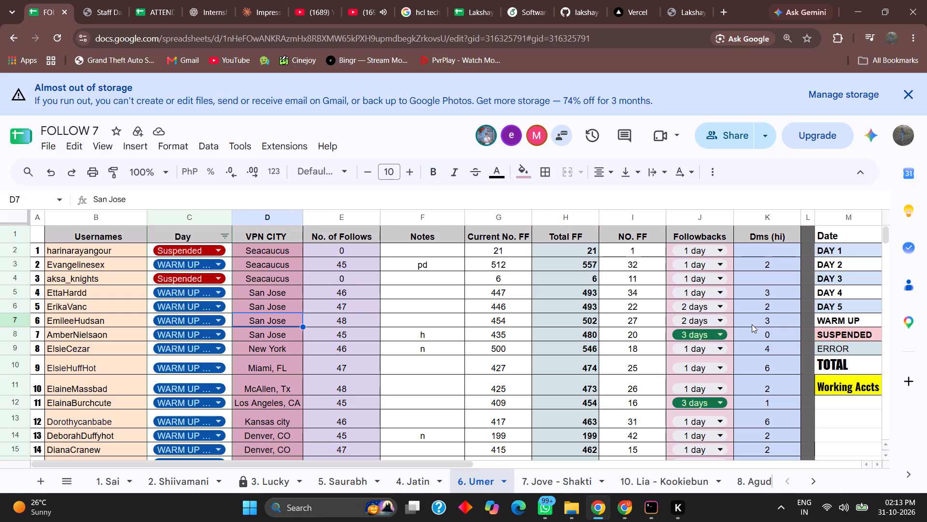
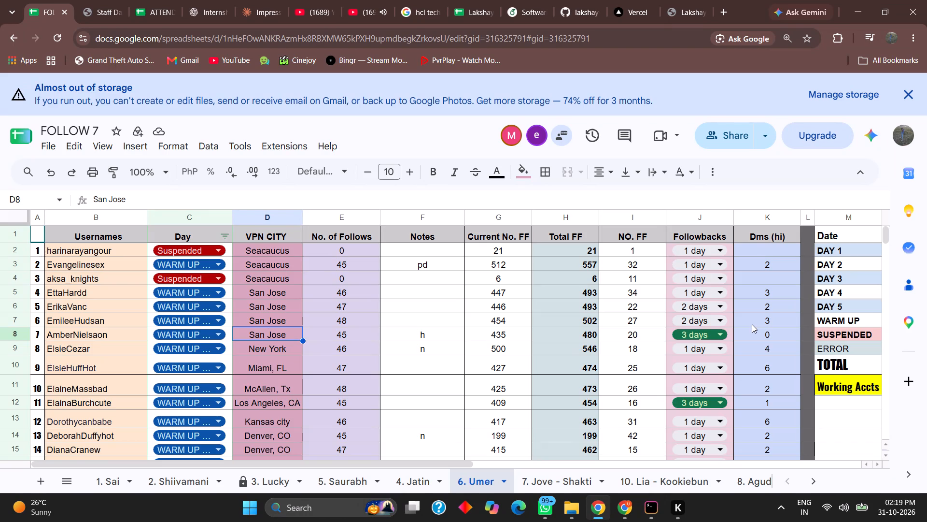
In row 8, set Current No. FF to 478 and NO. FF to 22.
key(Right)
key(Right)
key(Right)
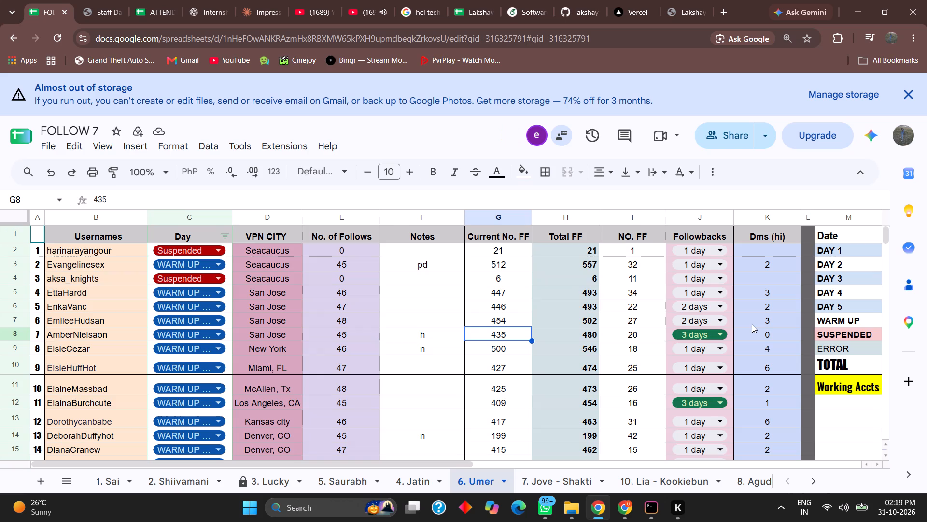
key(4)
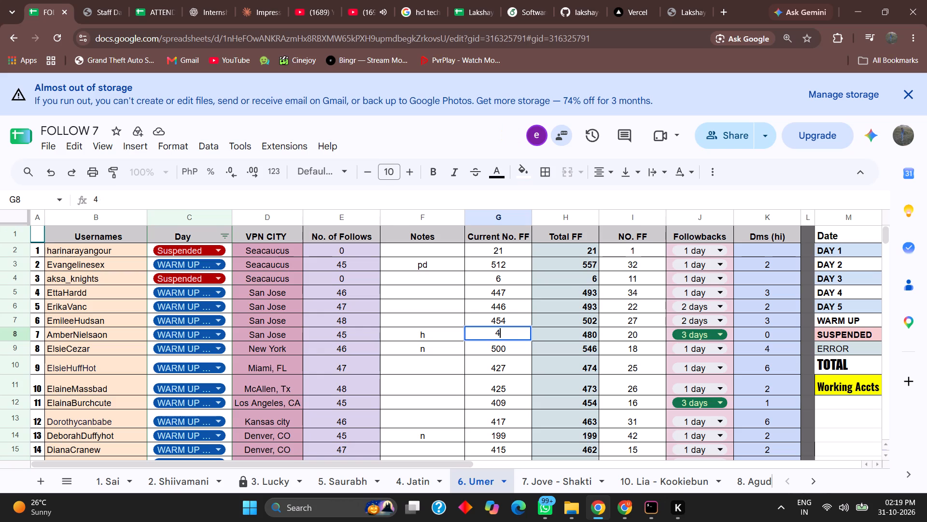
text(78)
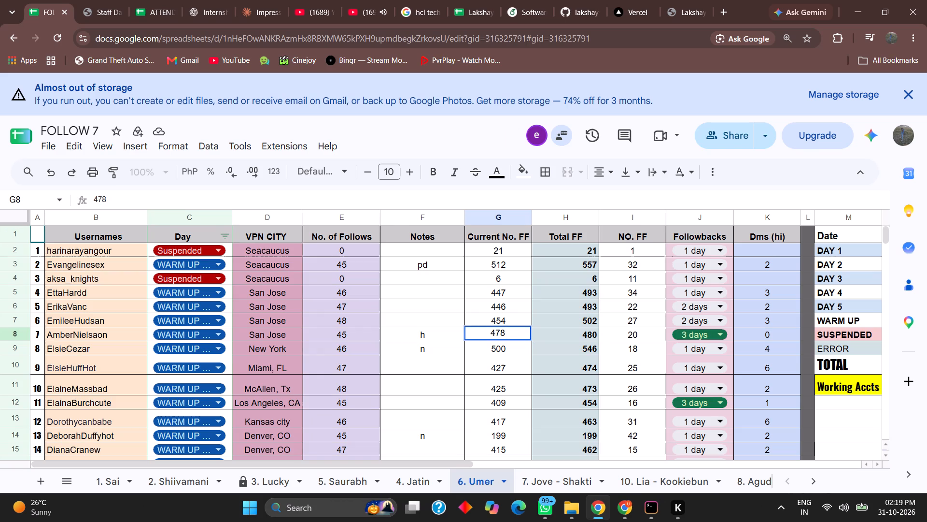
key(Right)
key(Right)
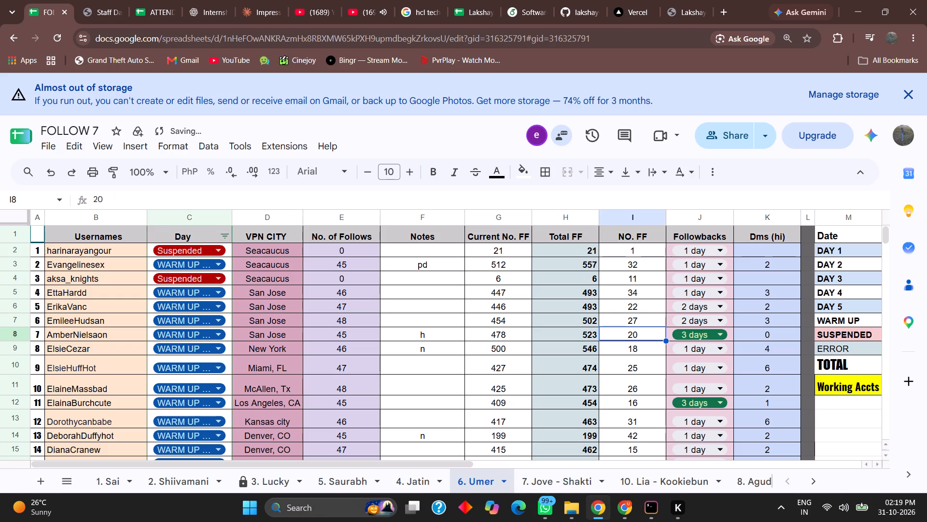
text(22)
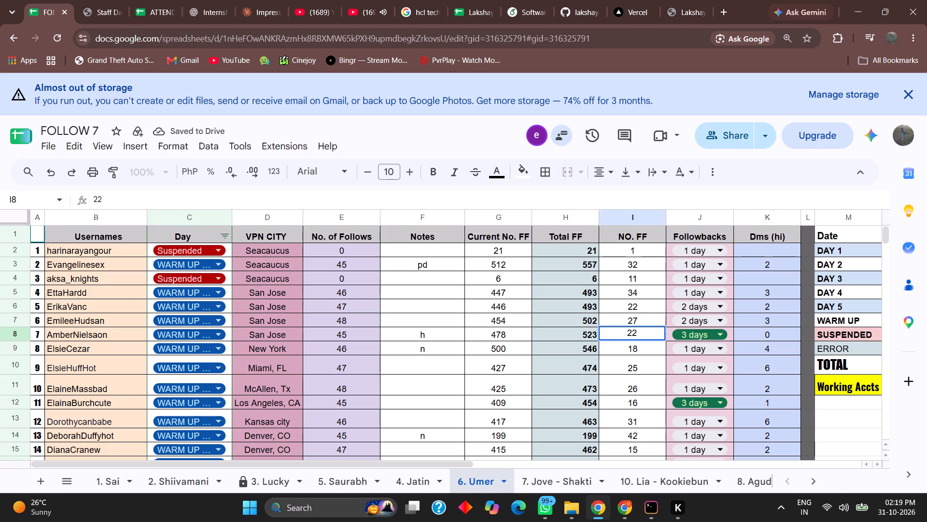
key(Right)
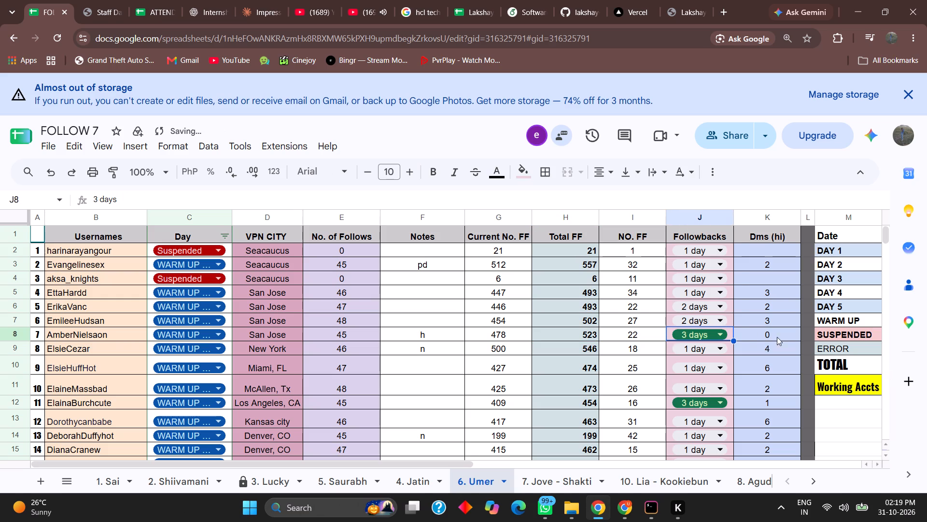
Set row 8's Followbacks to 2 days and its Dms (hi) to 2, and return to its VPN CITY cell.
click(721, 334)
click(711, 379)
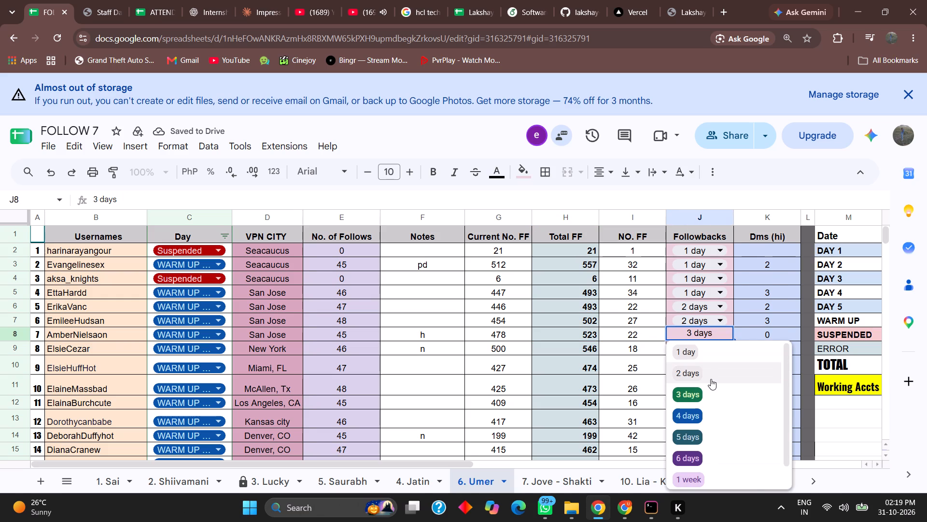
click(749, 333)
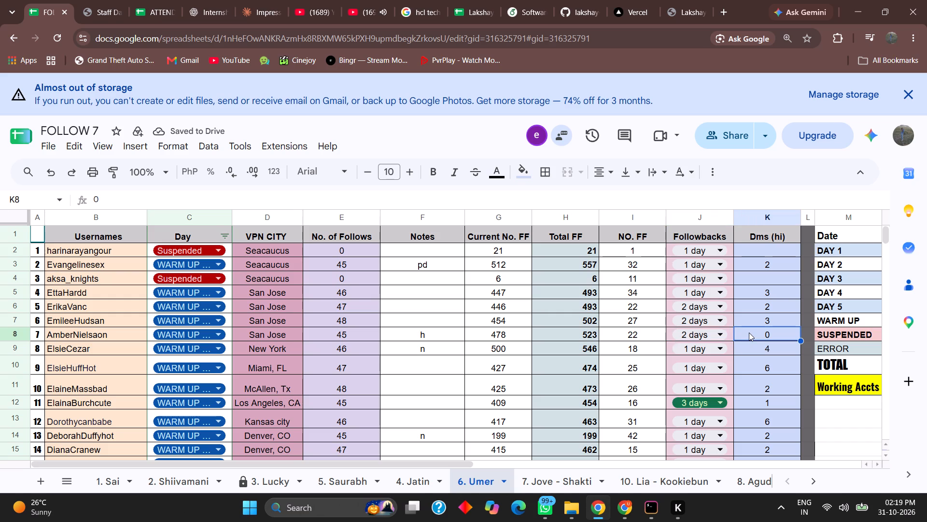
key(2)
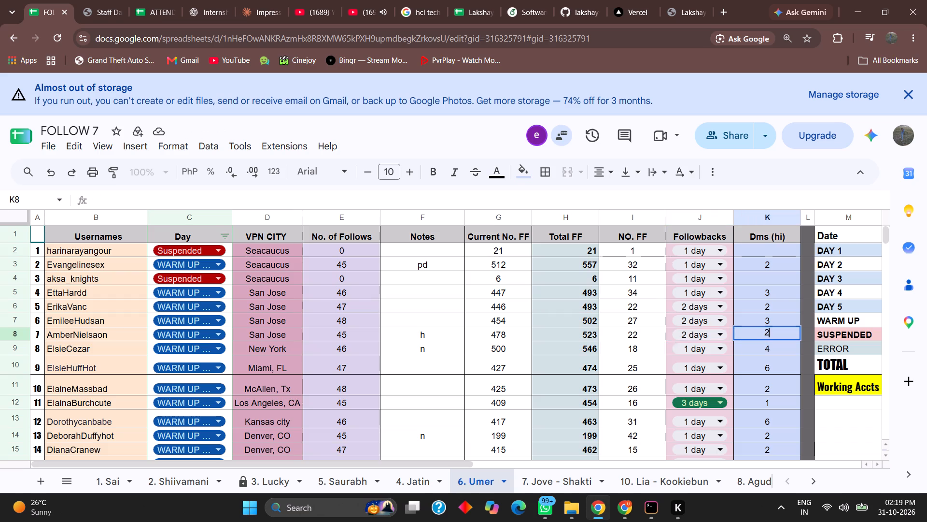
key(Left)
key(Left)
key(Left)
key(Left)
key(Left)
key(Left)
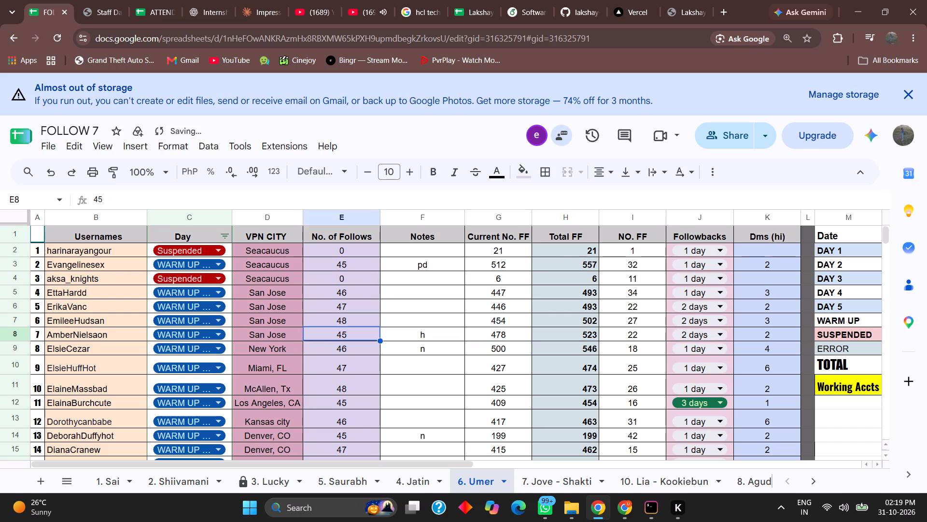
key(Left)
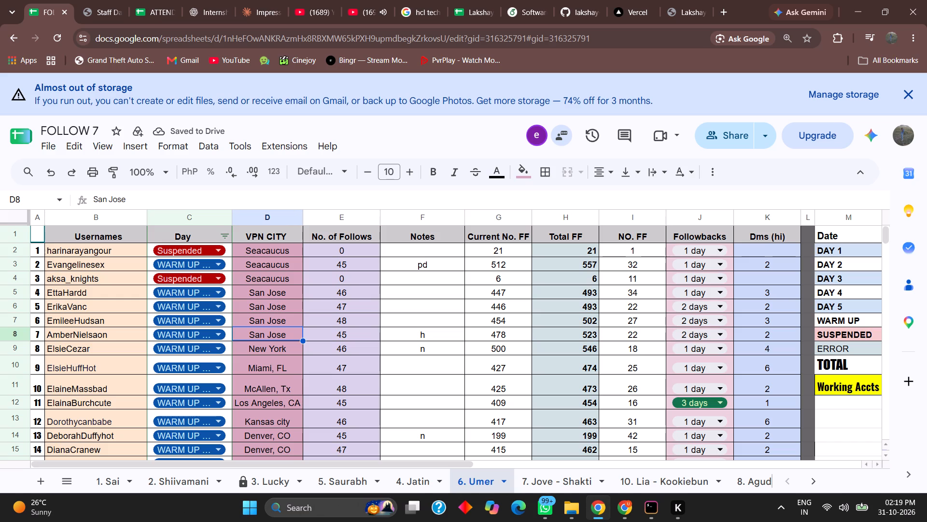
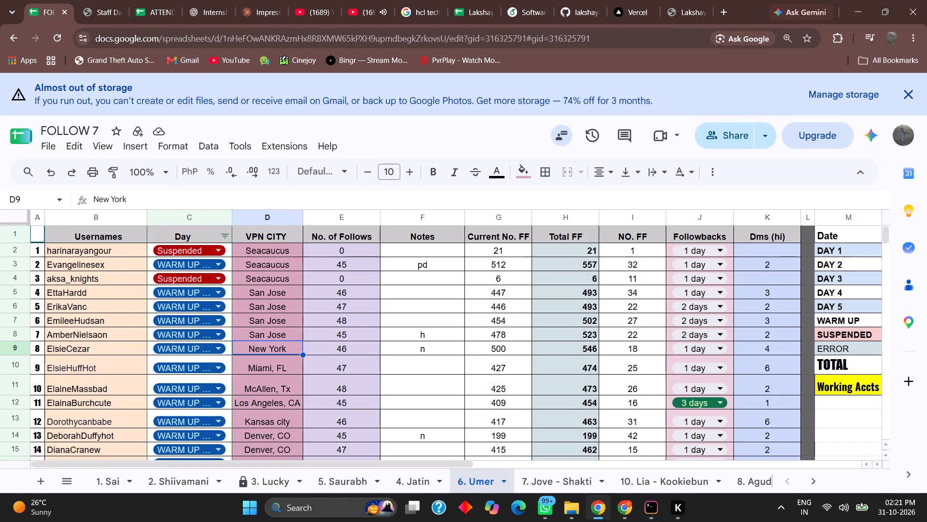
In row 9, set Current No. FF to 542 and NO. FF to 21.
key(Right)
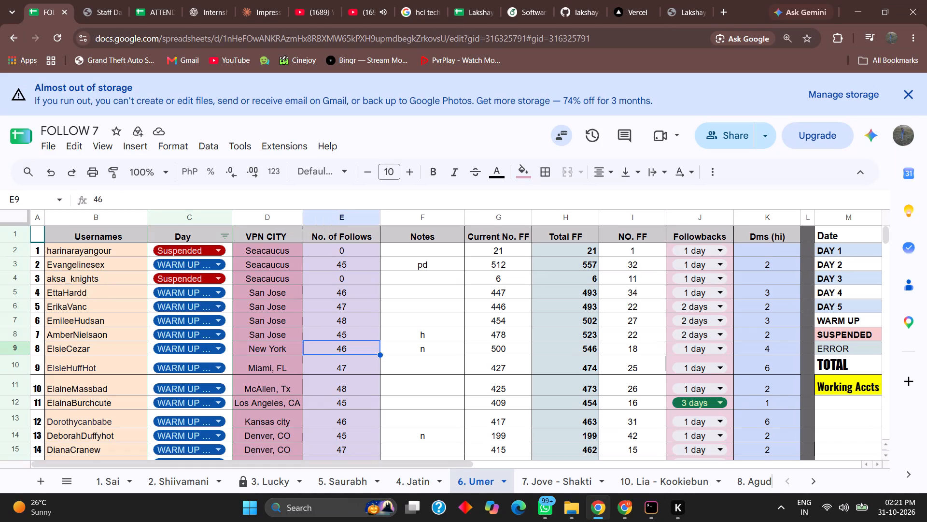
key(Right)
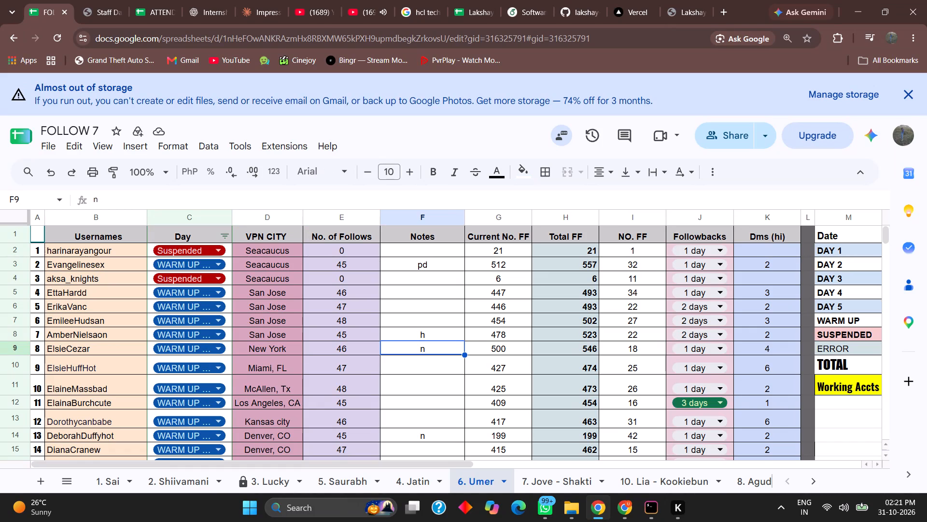
key(Right)
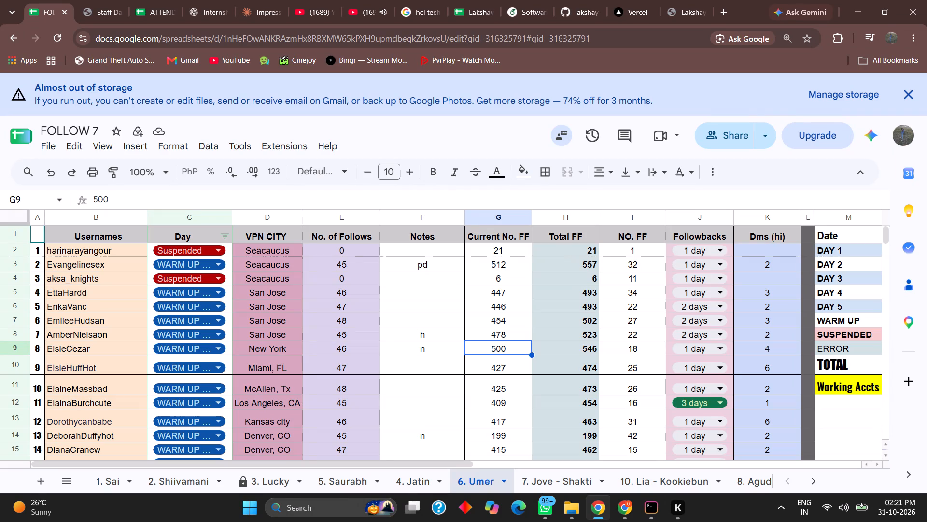
text(54)
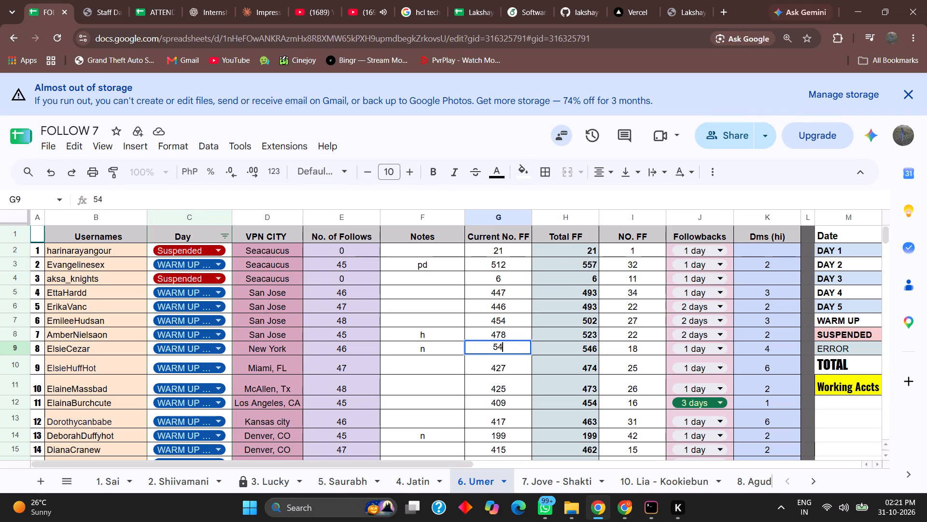
key(2)
key(Right)
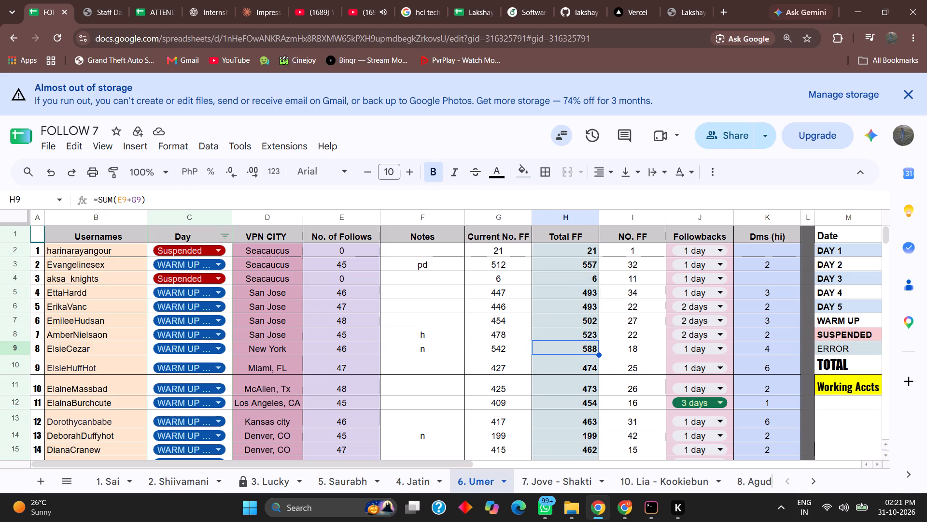
key(Right)
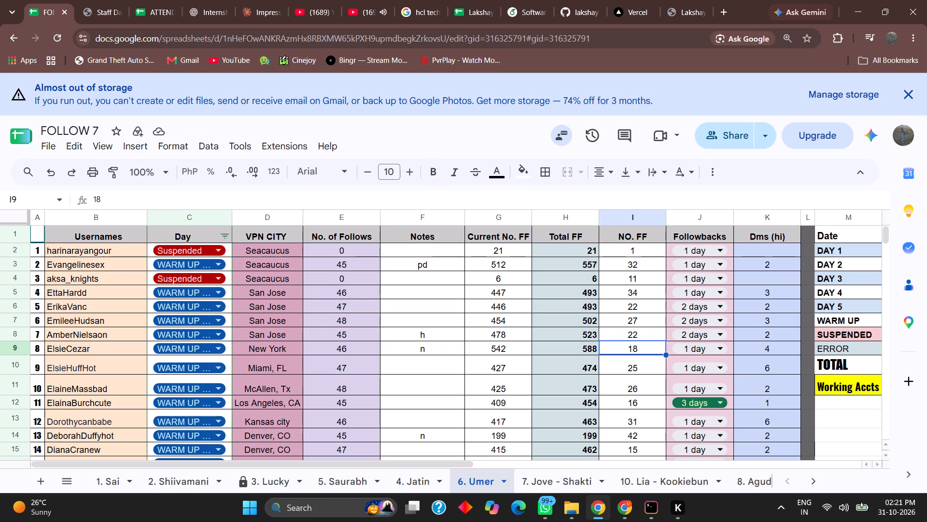
text(21)
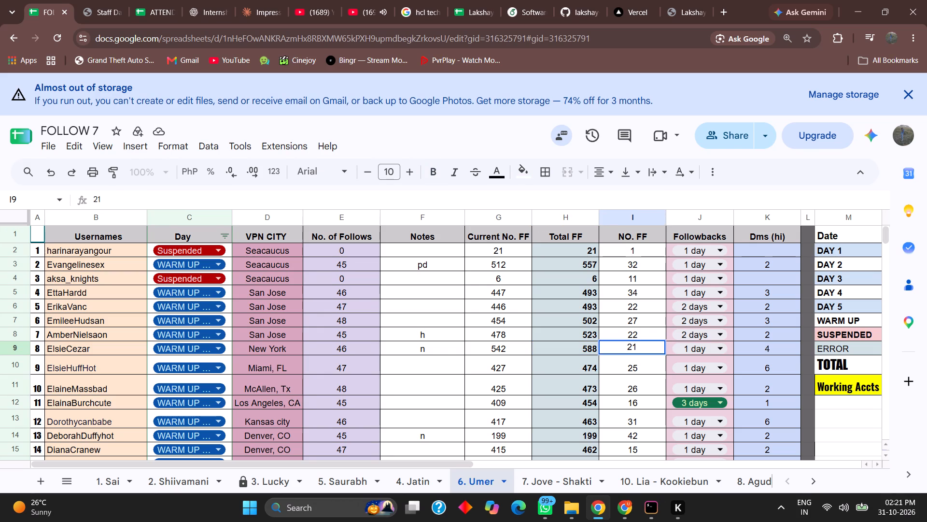
Set row 9's Dms (hi) to 3 and return to its VPN CITY cell.
key(Right)
key(Right)
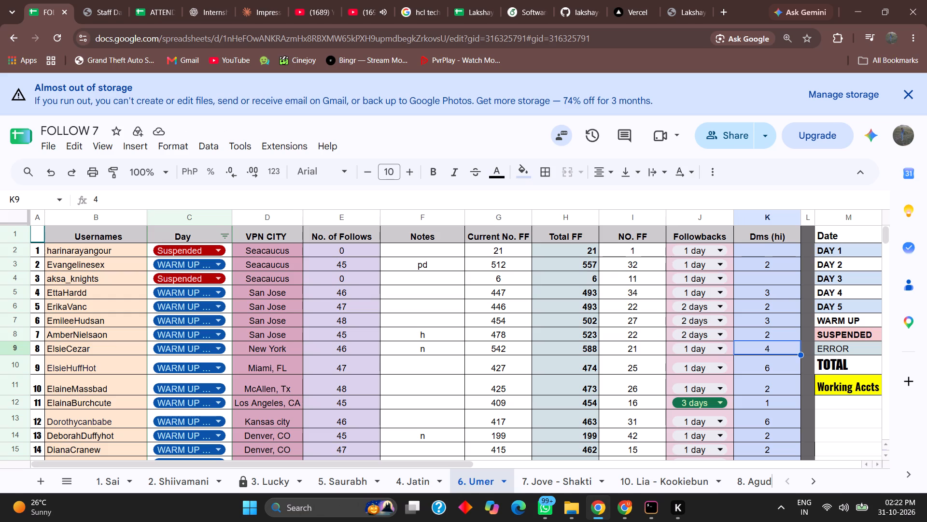
key(3)
key(Left)
key(Left)
key(Left)
key(Left)
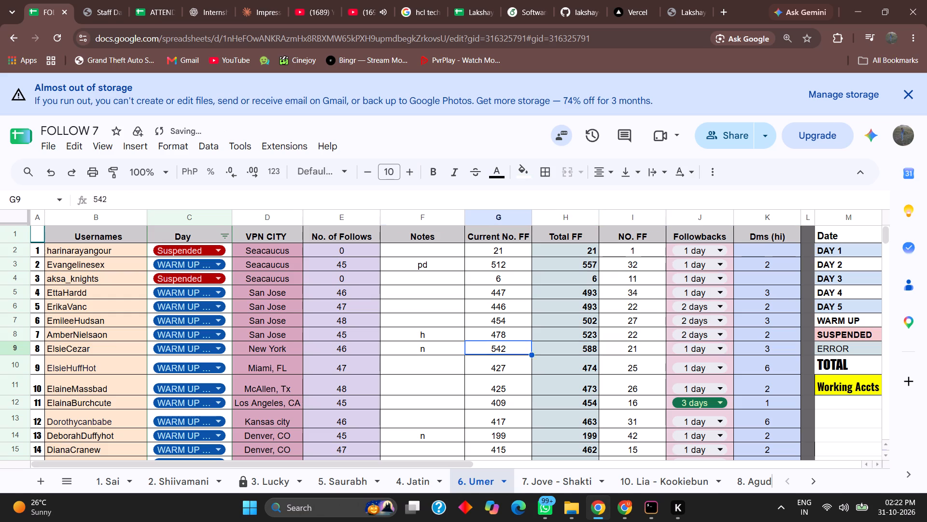
key(Left)
key(Left)
key(Left)
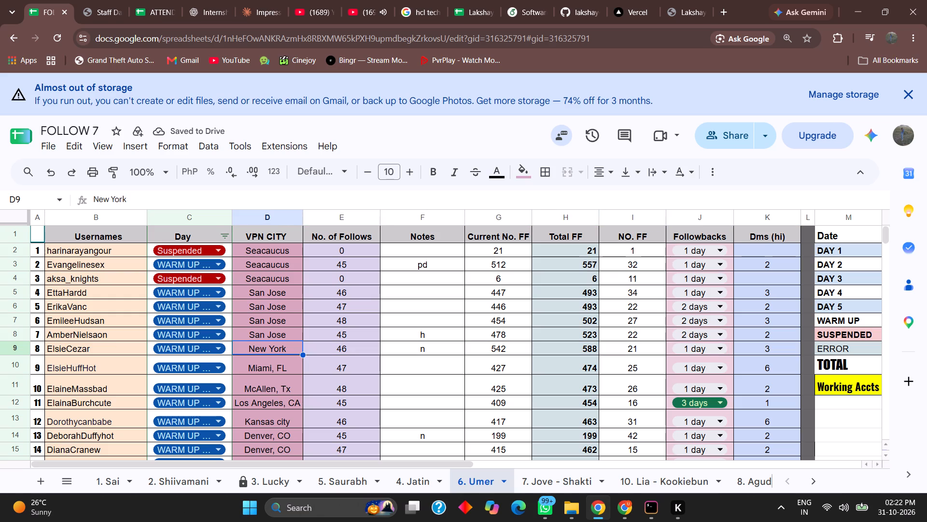
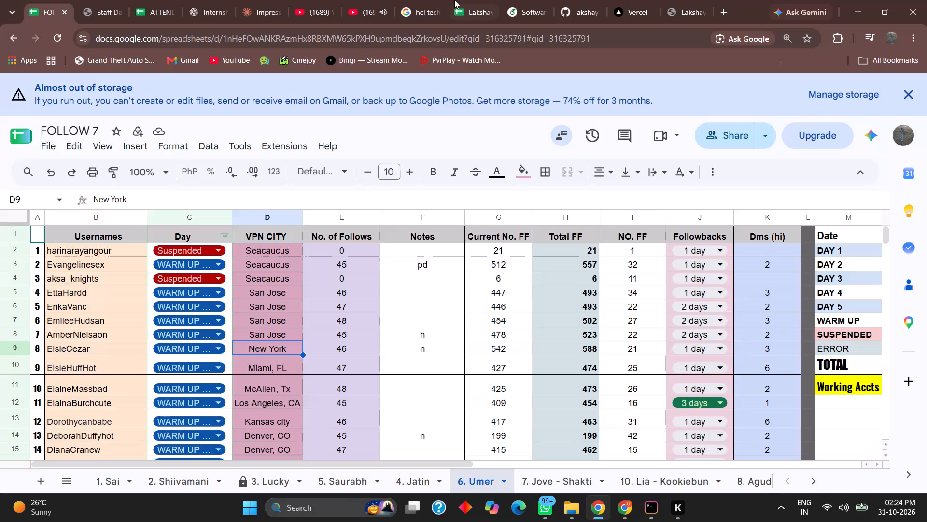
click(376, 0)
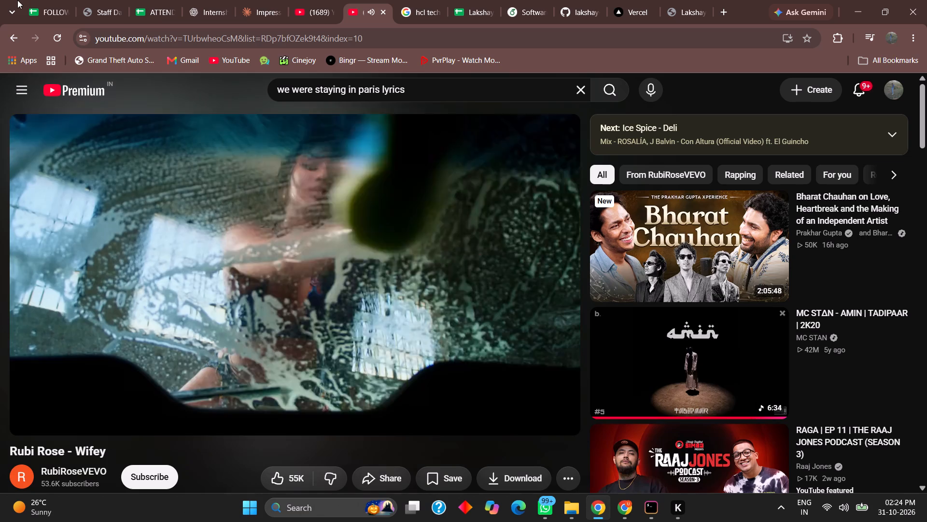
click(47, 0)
In row 10, set Current No. FF to 470 and NO. FF to 26.
scroll(273, 387, down, 1)
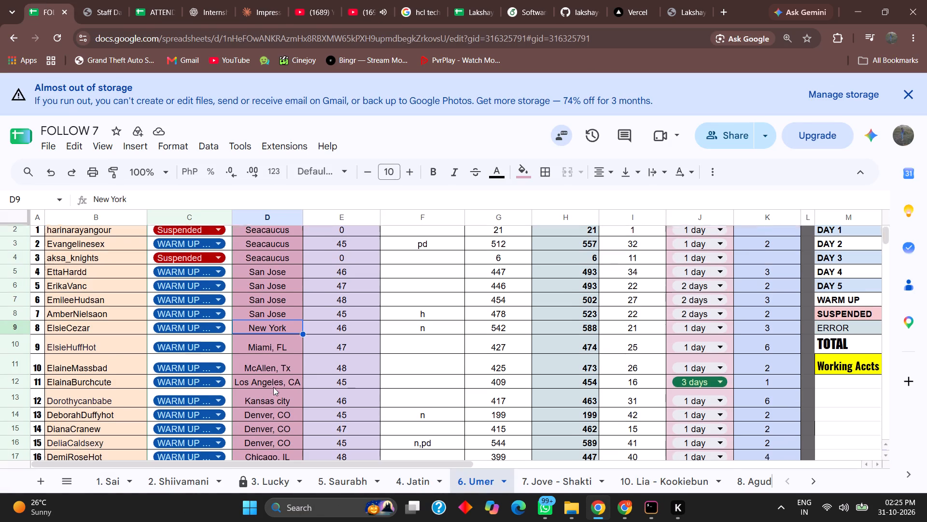
scroll(273, 387, down, 1)
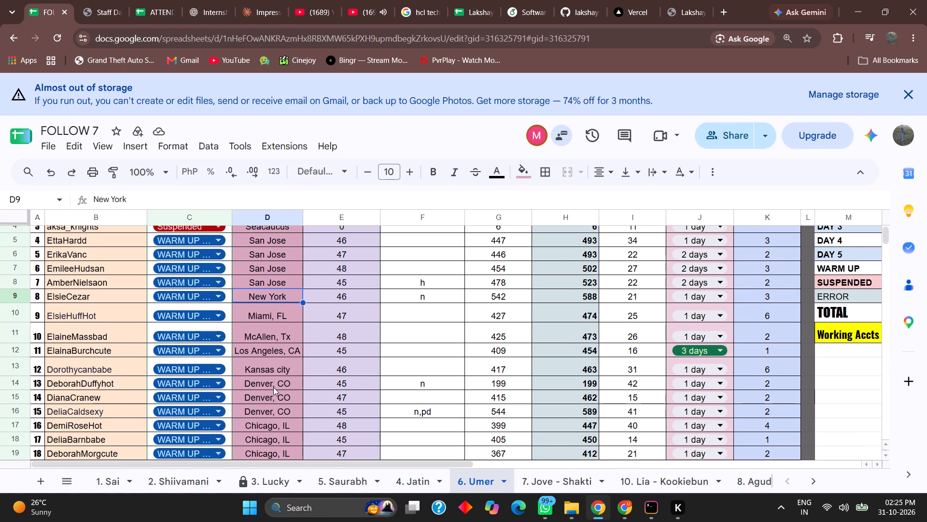
key(Down)
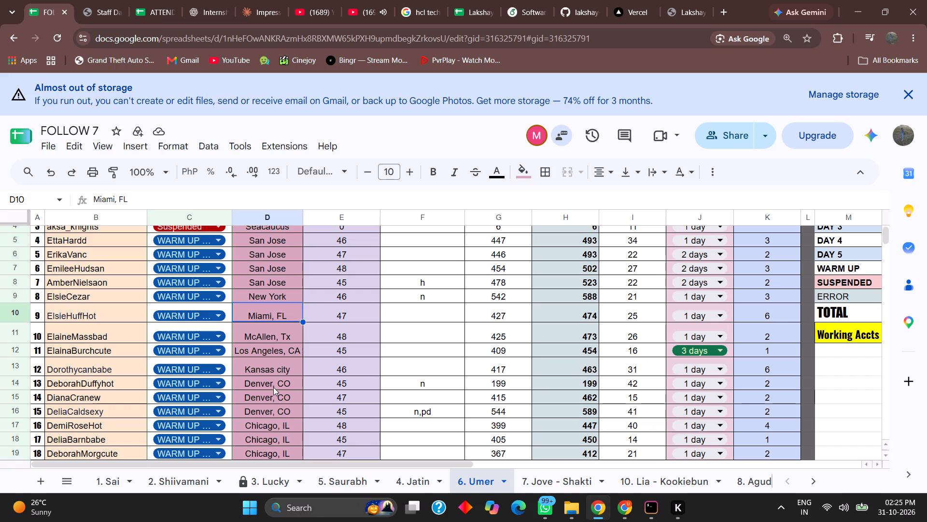
key(Right)
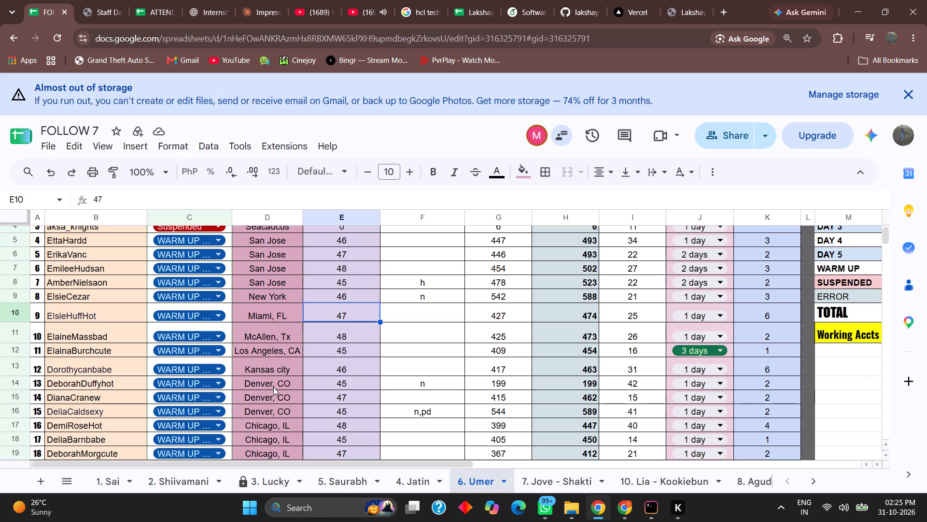
key(Right)
key(Right)
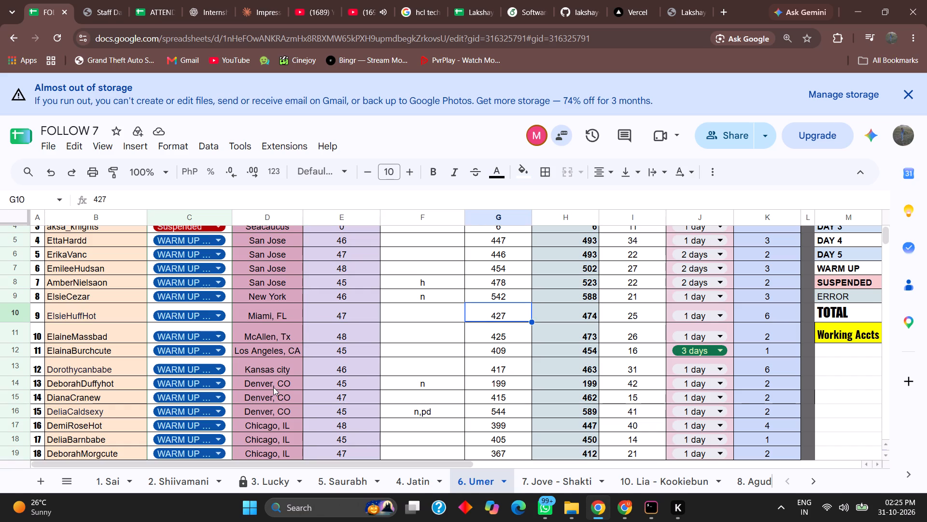
key(4)
text(70)
key(Right)
key(Right)
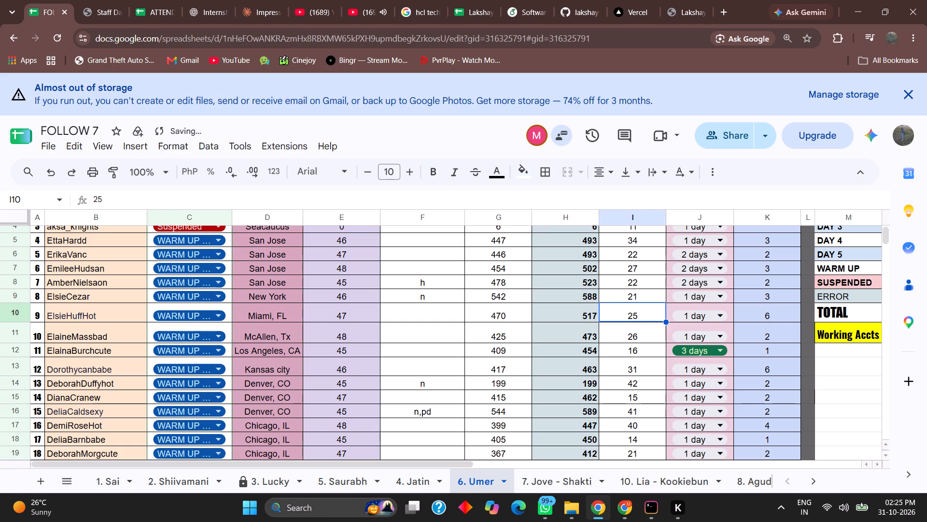
key(2)
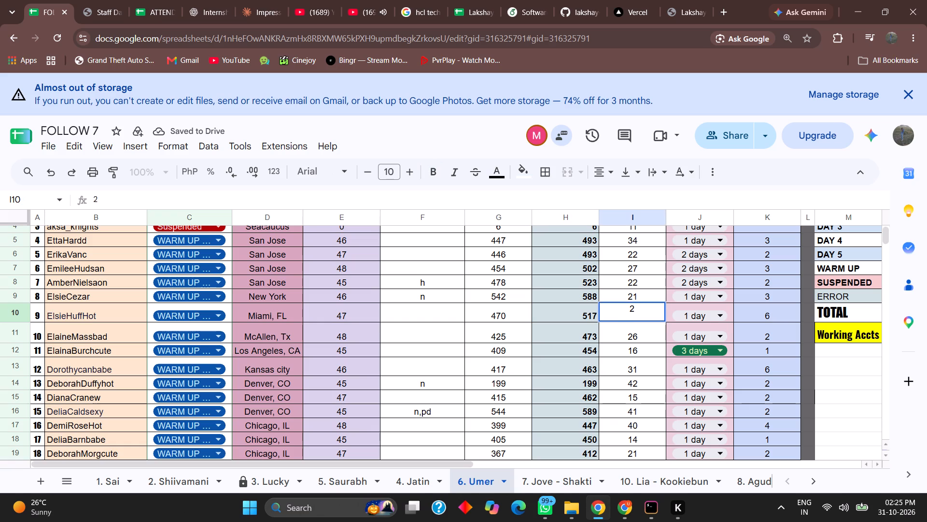
key(6)
Set row 10's Dms (hi) to 1 and return to its VPN CITY cell.
key(Right)
key(Right)
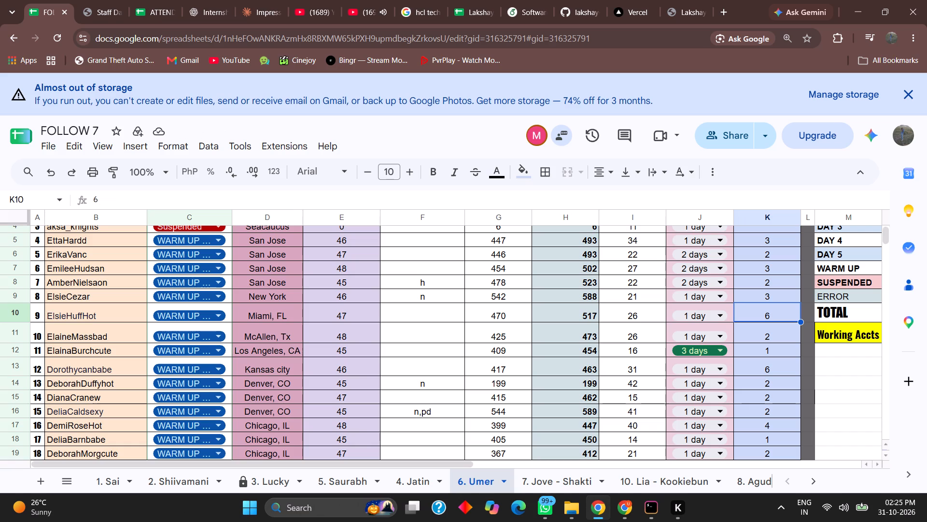
key(1)
key(Left)
key(Left)
key(Left)
key(Left)
key(Left)
key(Left)
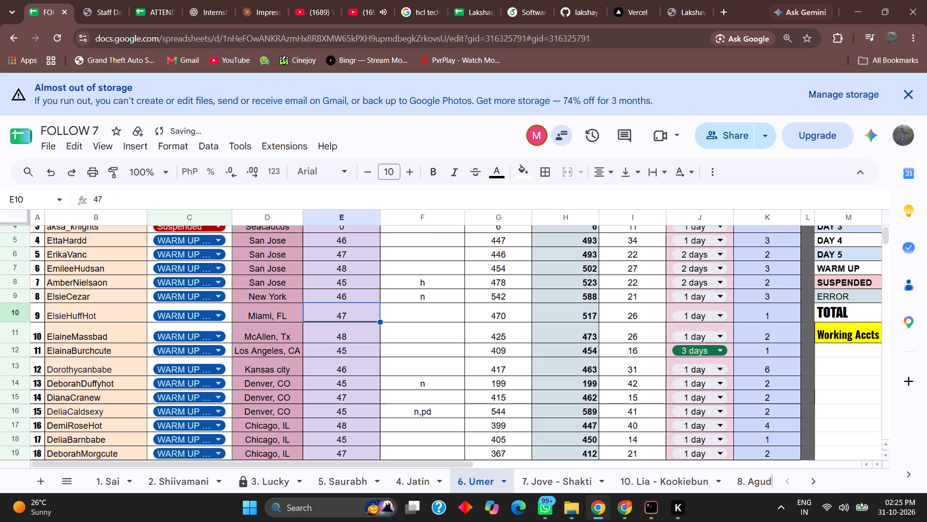
key(Left)
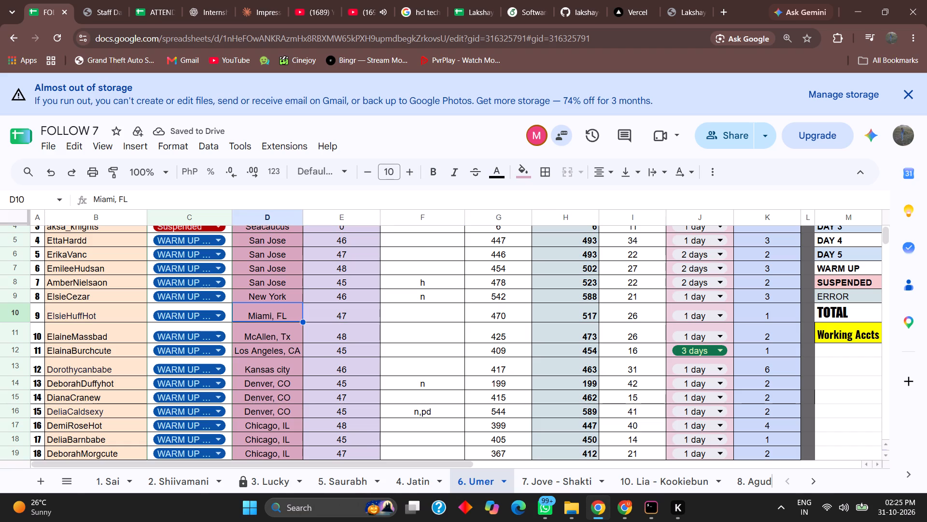
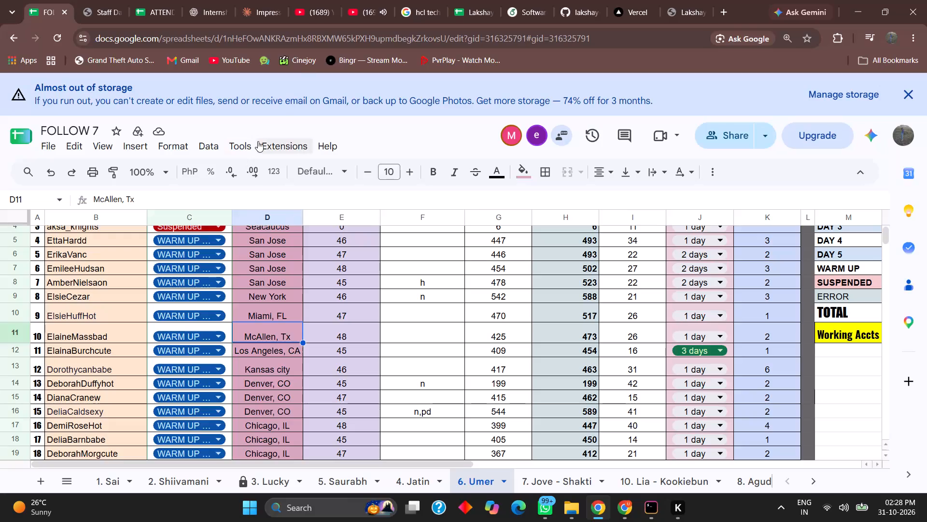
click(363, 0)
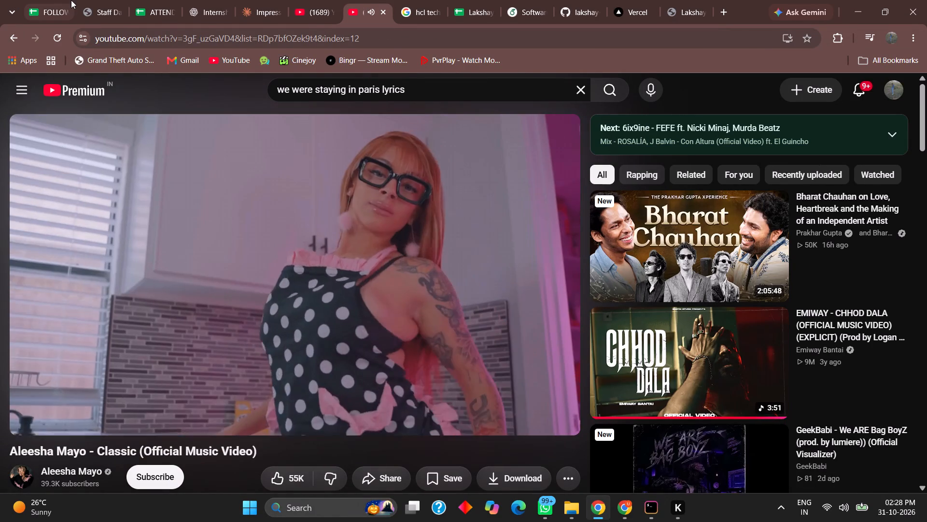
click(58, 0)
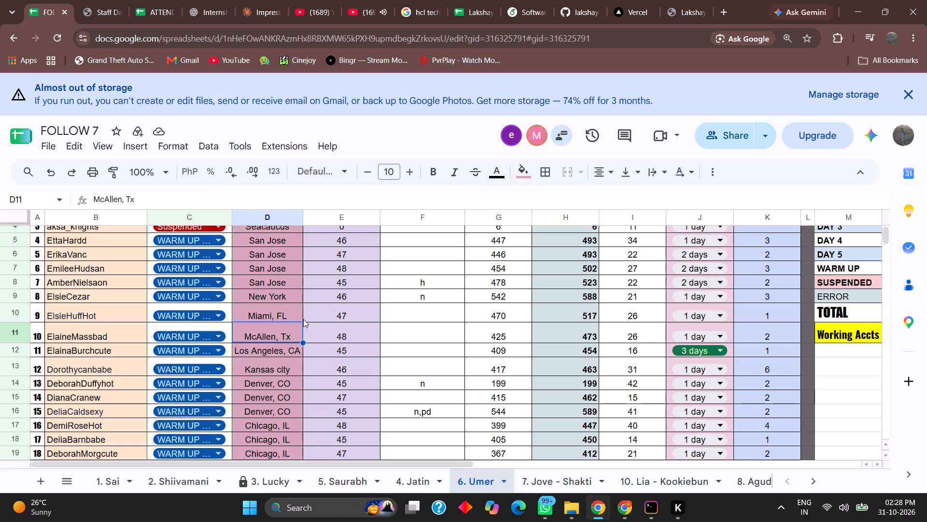
In row 11, set Current No. FF to 470 and NO. FF to 29.
key(Right)
key(Right)
key(Right)
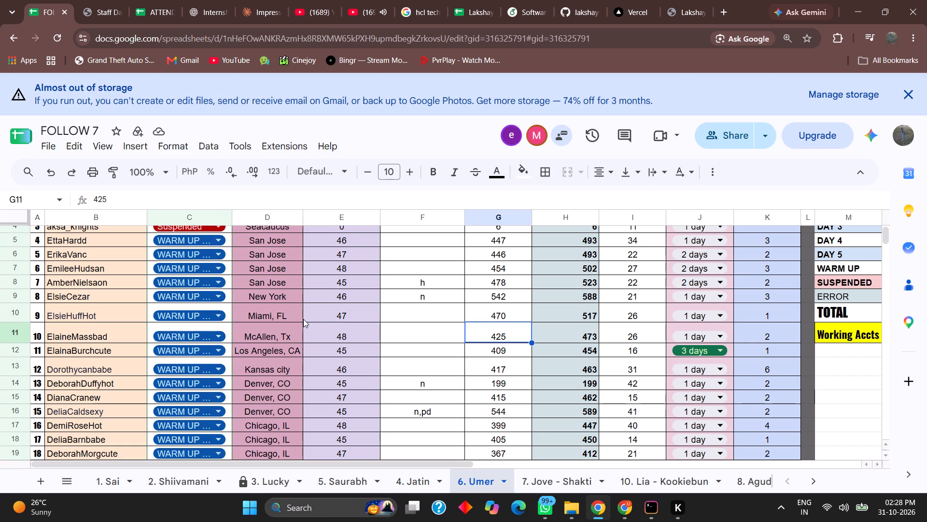
text(470)
key(Right)
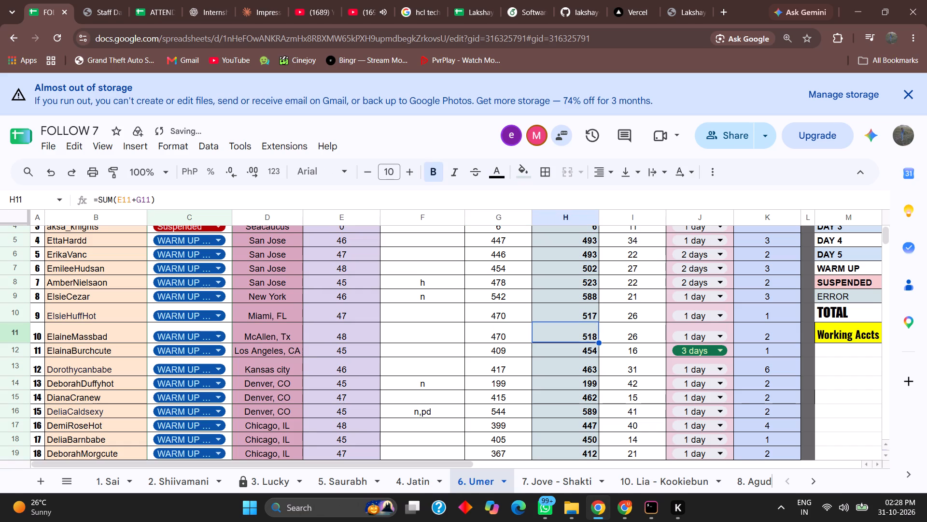
key(Right)
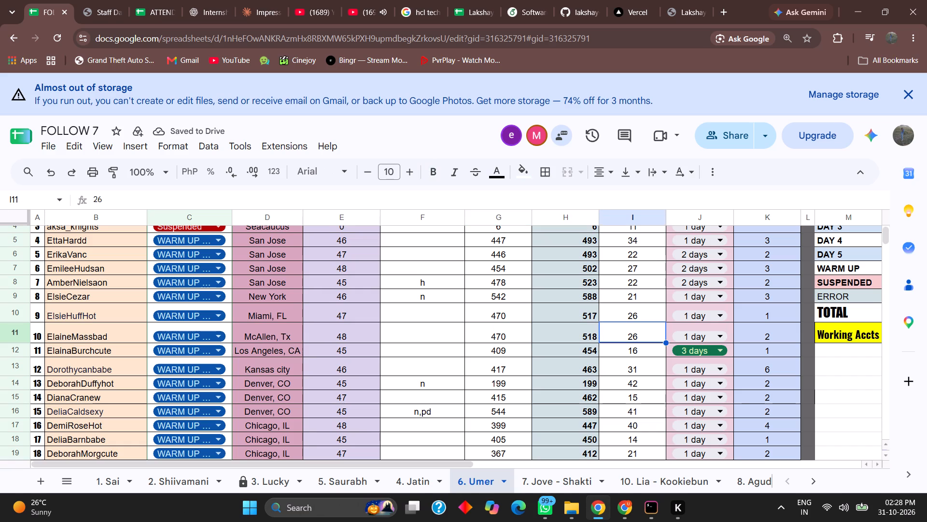
text(29)
key(Right)
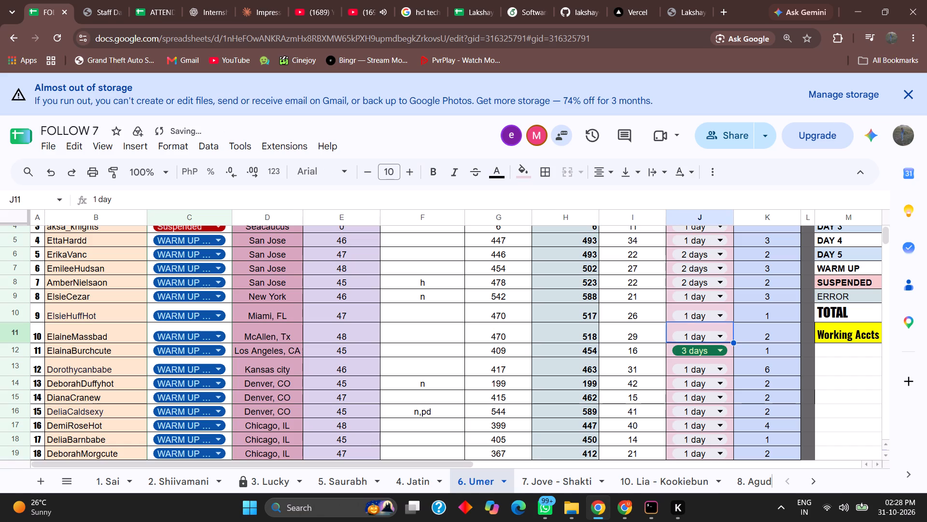
Set row 11's Dms (hi) to 3 and return to its VPN CITY cell.
key(Right)
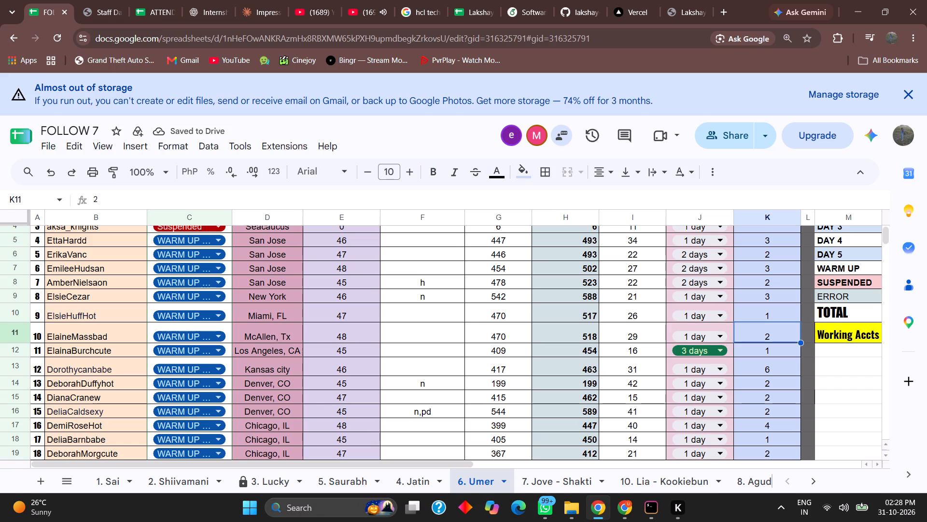
key(3)
key(Left)
key(Left)
key(Left)
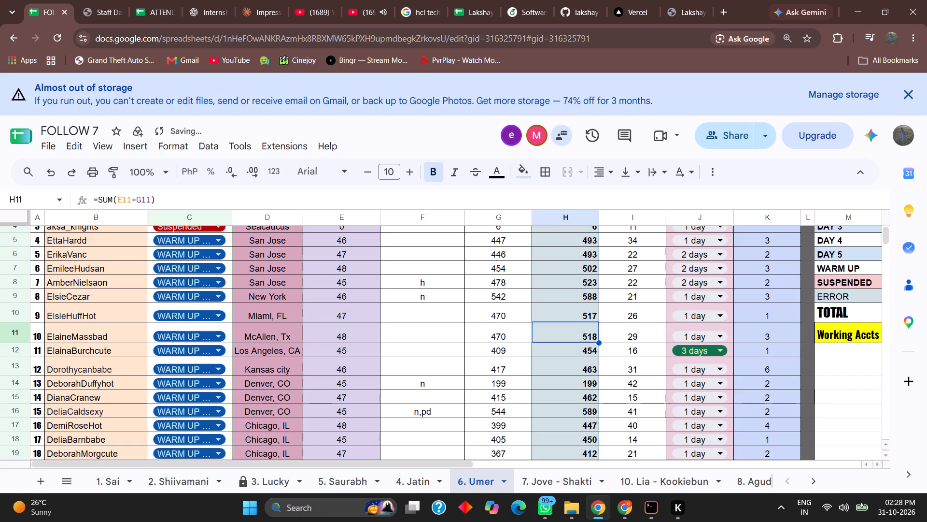
key(Left)
key(Left)
key(Left)
key(Left)
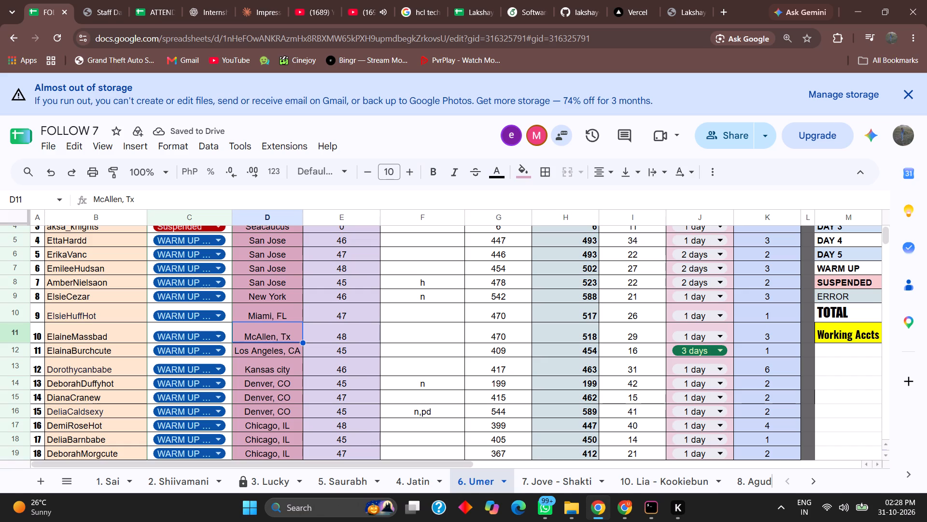
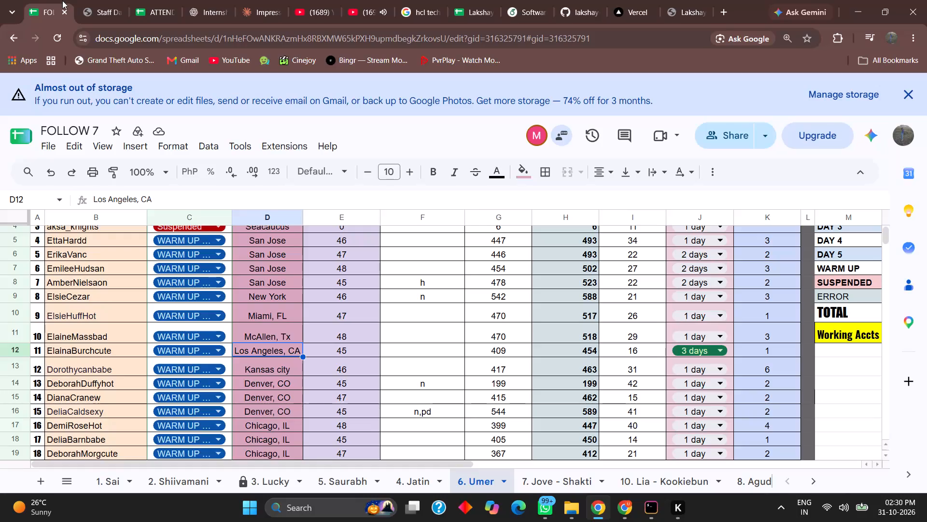
Set row 12's Current No. FF to 453.
key(Right)
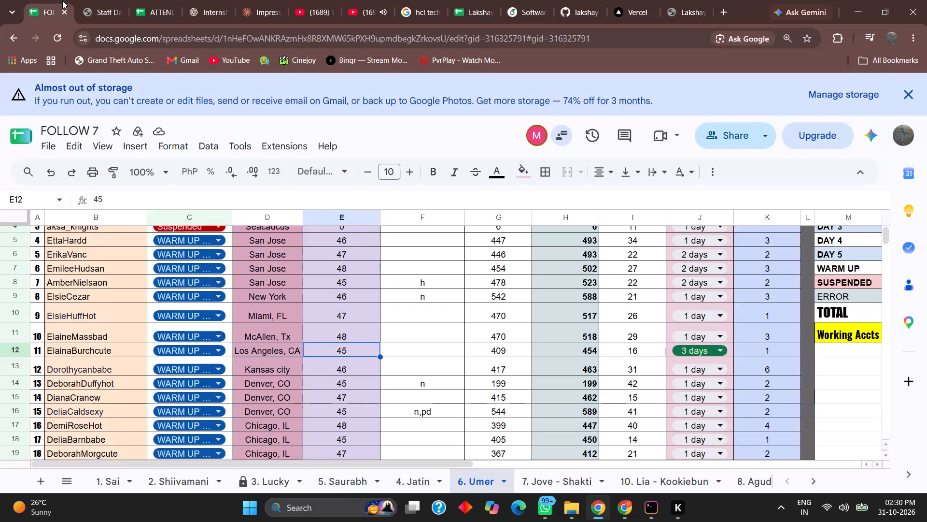
key(Right)
key(Right)
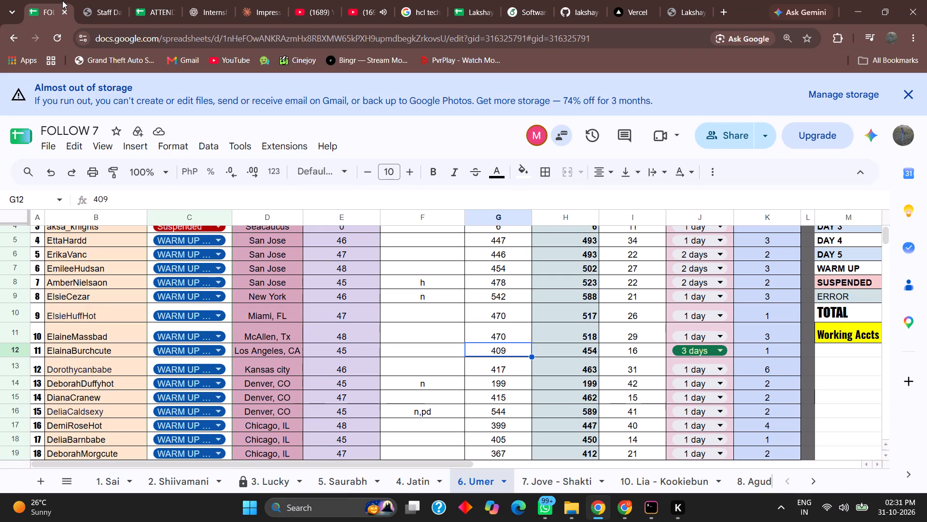
text(453)
key(Right)
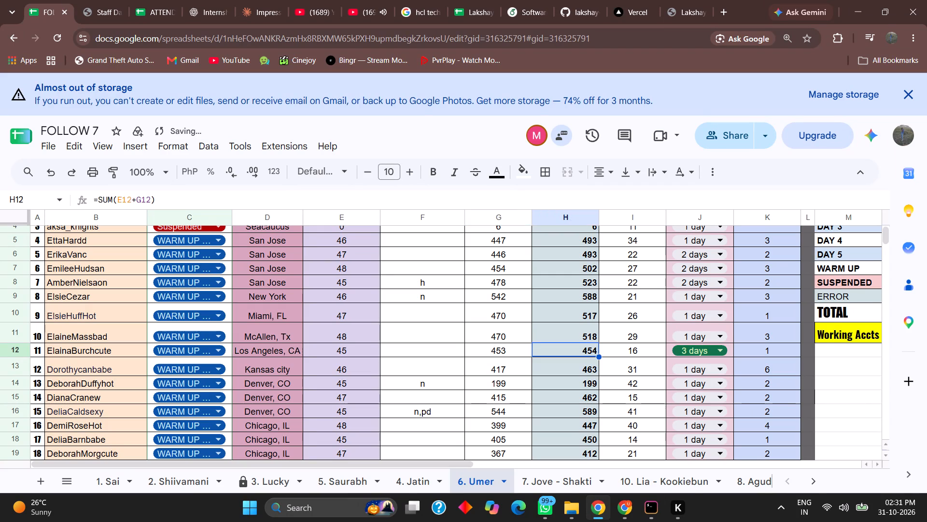
Change row 12's day count to 4 days and return to its VPN CITY cell.
key(Right)
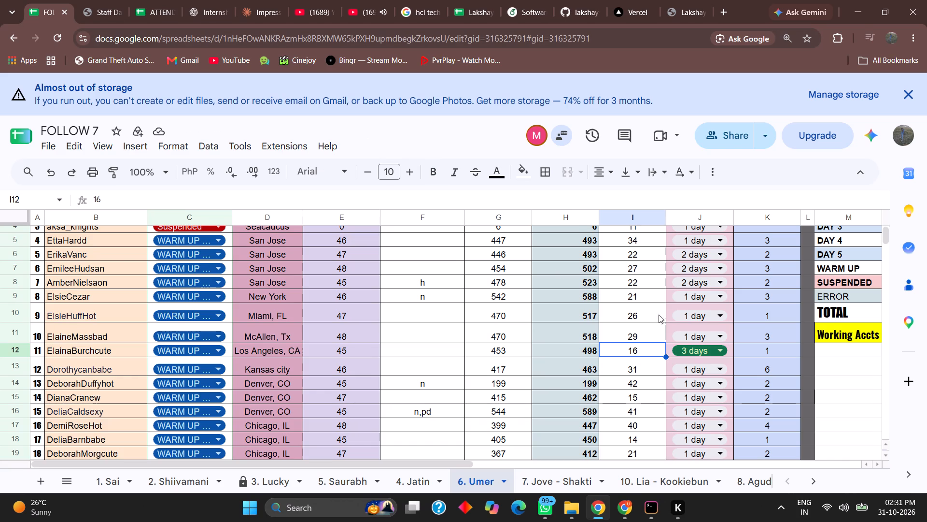
click(690, 347)
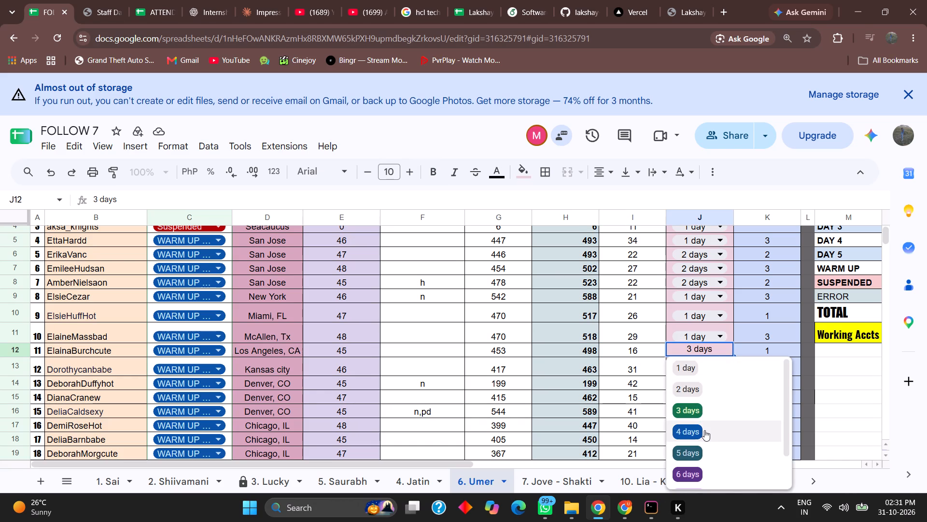
click(704, 430)
click(763, 355)
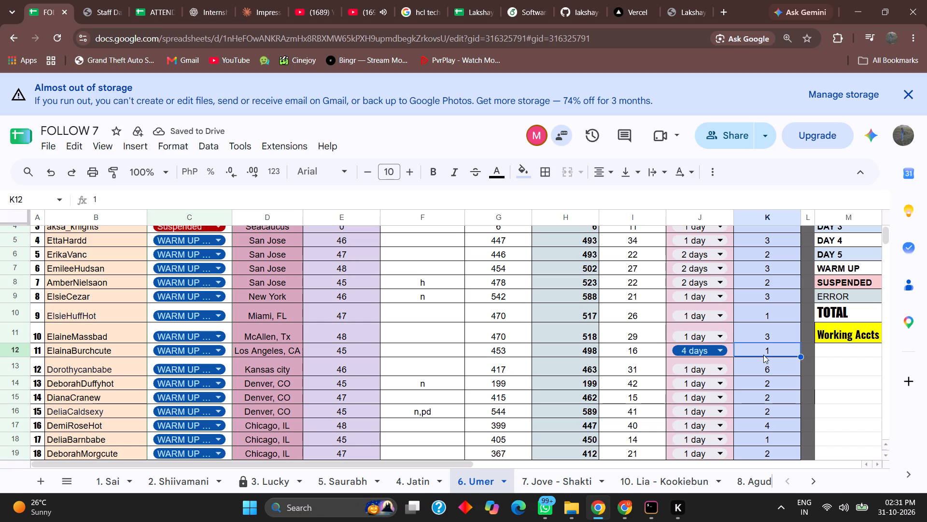
key(Left)
key(Left)
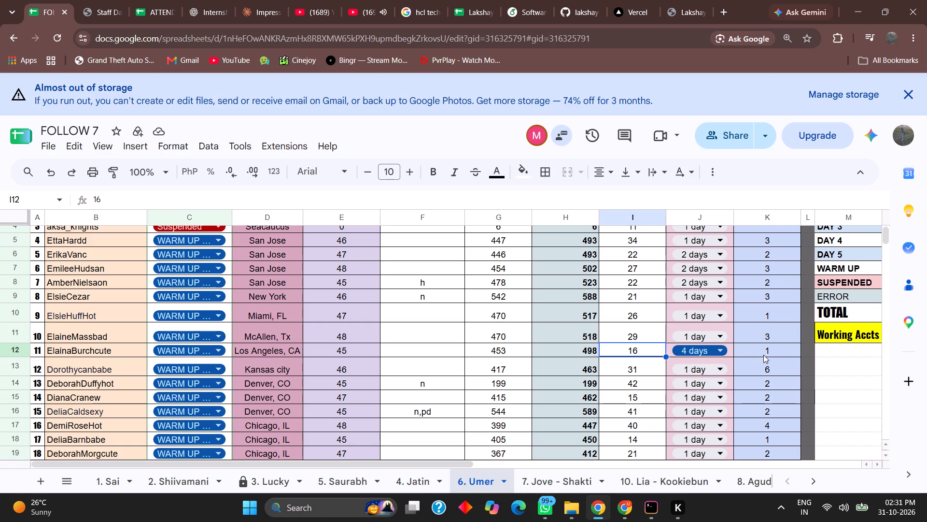
key(Left)
key(Left)
key(Left)
key(Left)
key(Left)
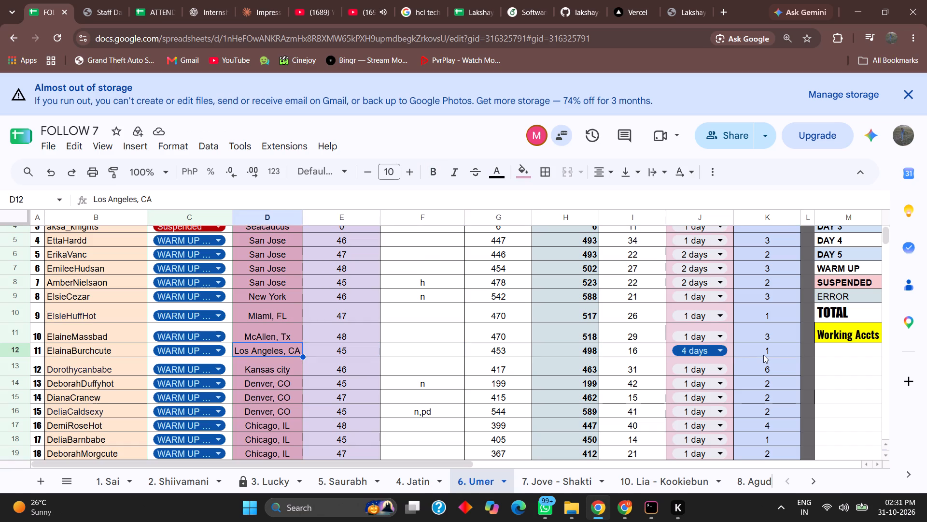
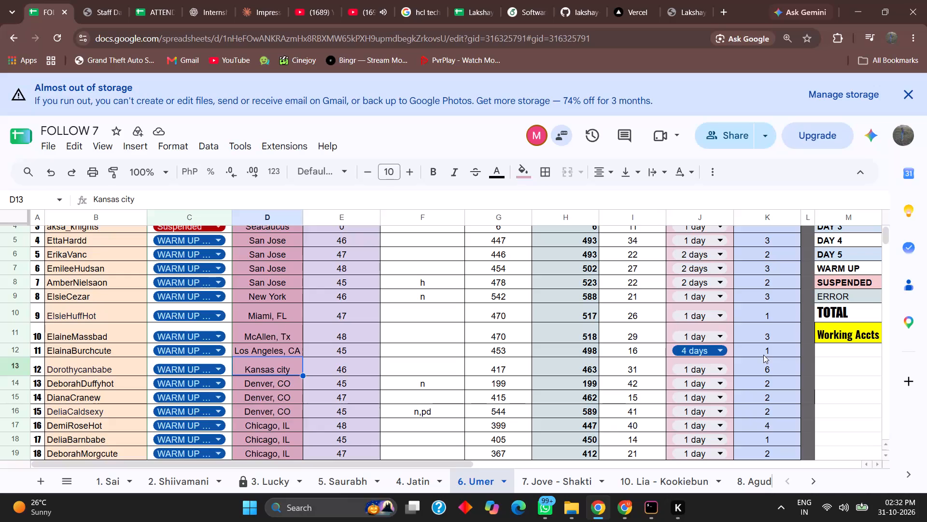
Set row 13's Current No. FF to 463 for the Kansas city account.
key(Right)
key(Right)
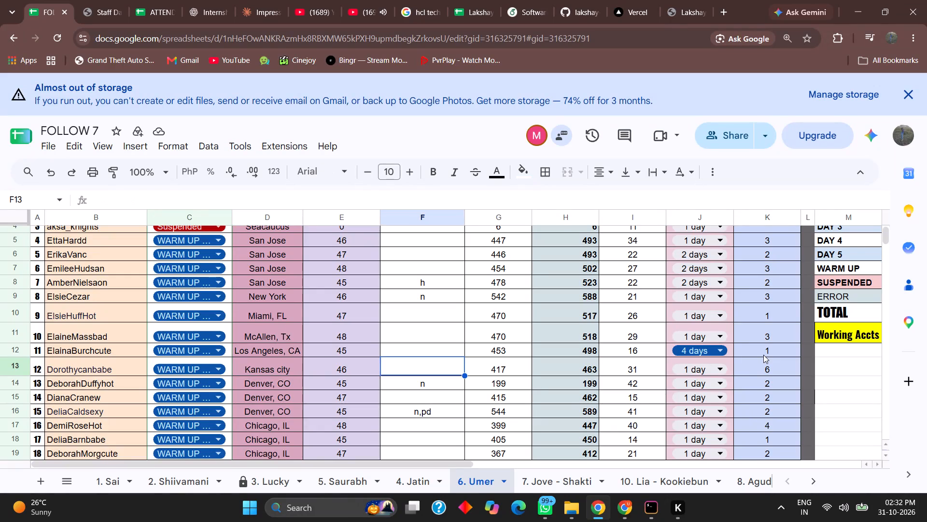
key(Right)
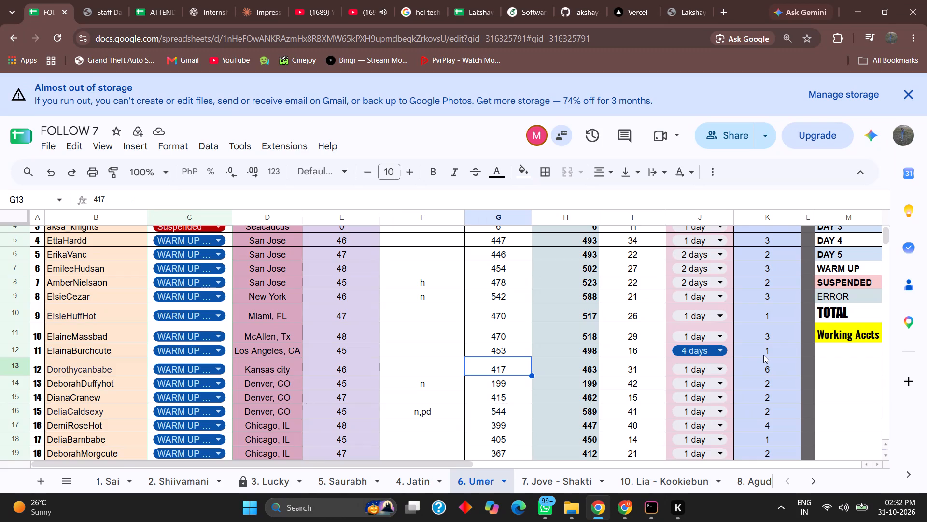
text(463)
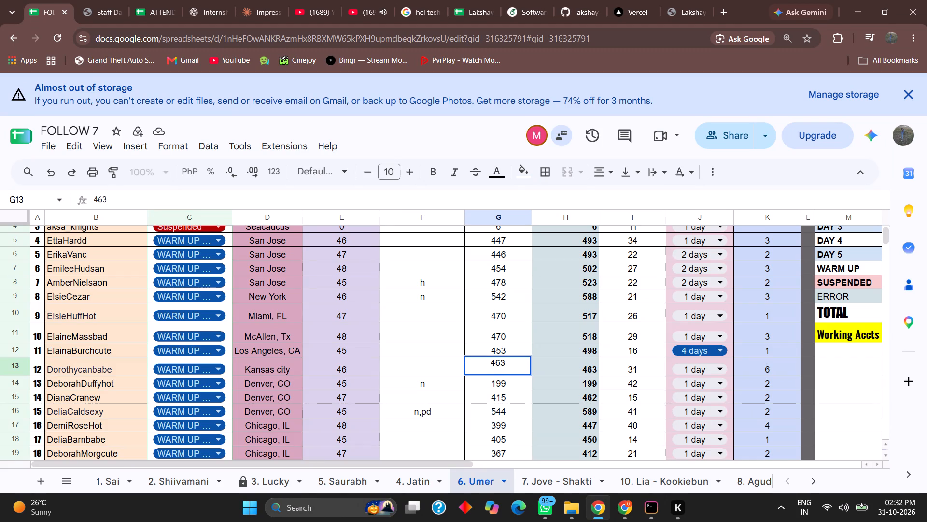
key(Right)
Change row 13's day count to 2 days.
key(Right)
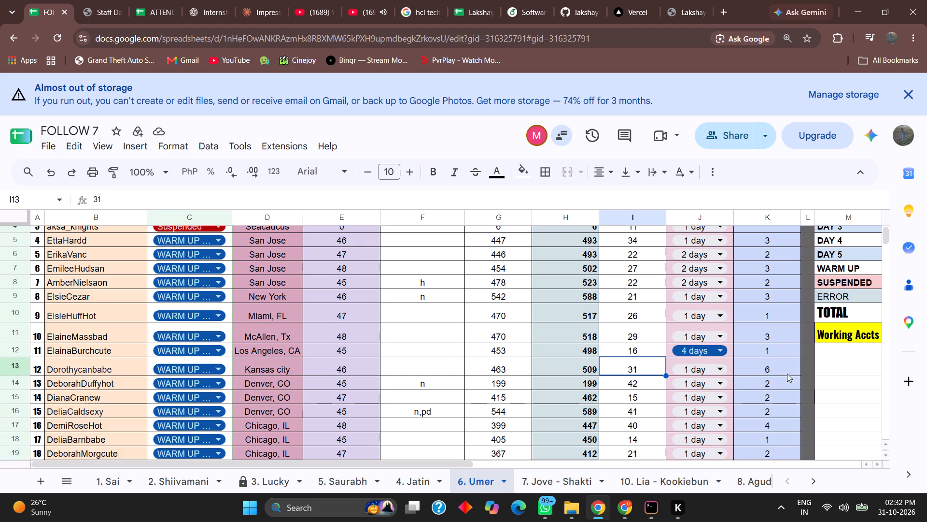
click(693, 371)
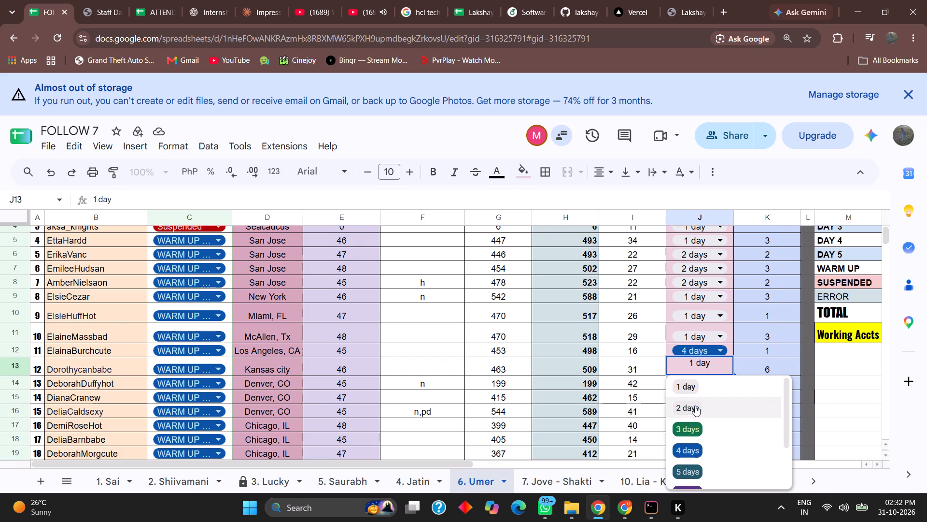
click(695, 406)
Set row 13's column K value to 1 and return to its VPN CITY cell.
click(753, 368)
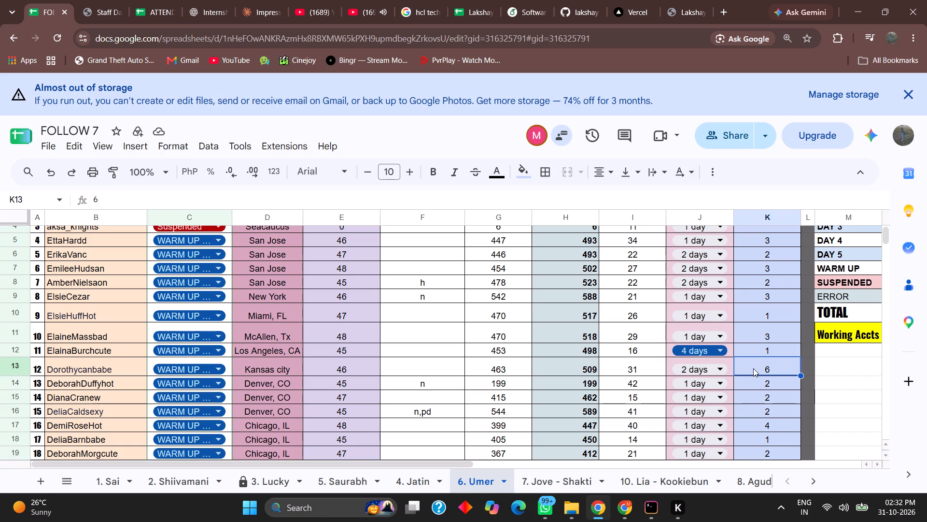
key(1)
key(Left)
key(Left)
key(Left)
key(Left)
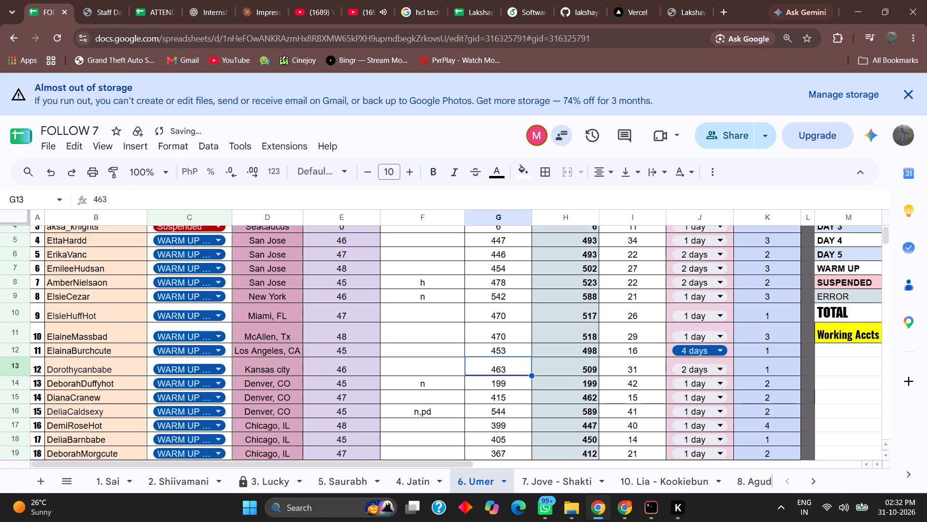
key(Left)
key(Left)
key(Left)
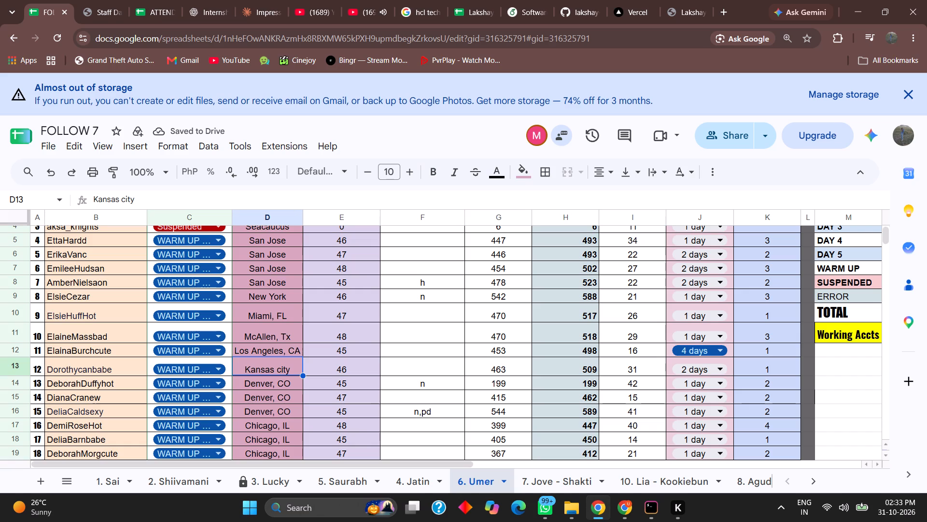
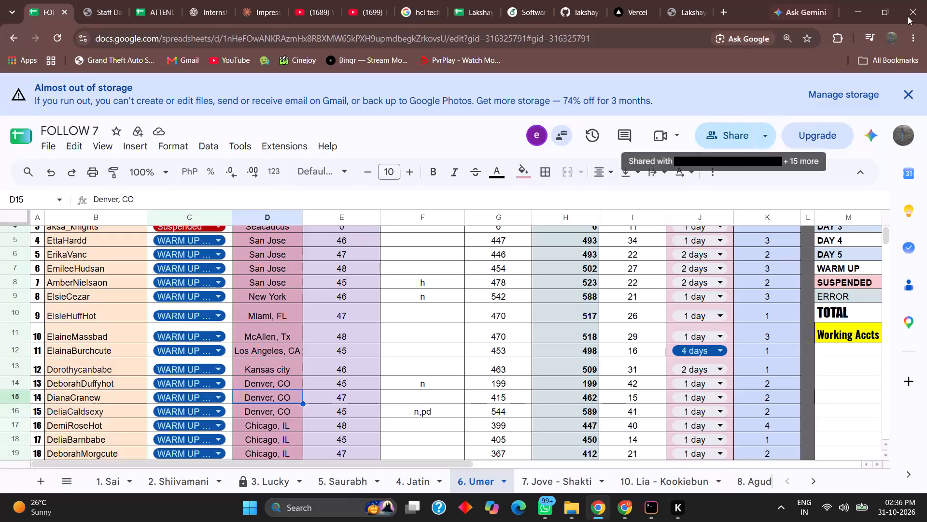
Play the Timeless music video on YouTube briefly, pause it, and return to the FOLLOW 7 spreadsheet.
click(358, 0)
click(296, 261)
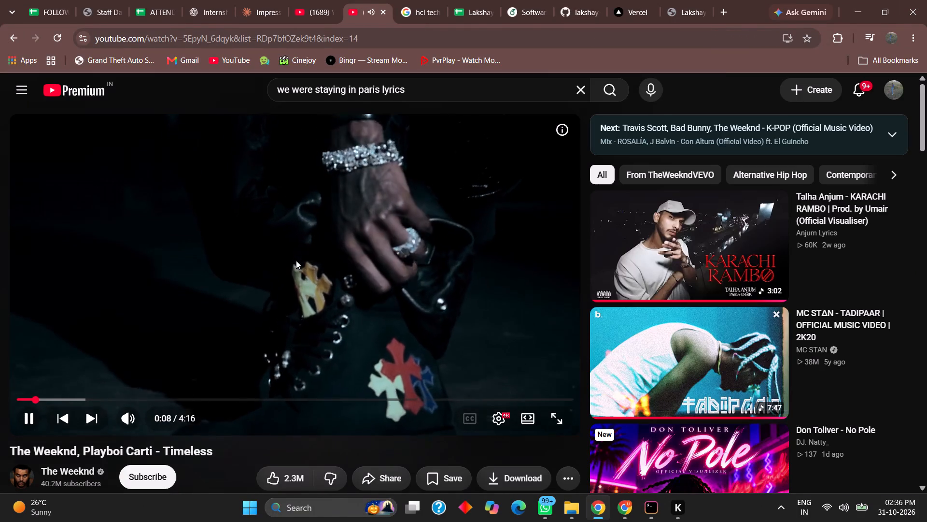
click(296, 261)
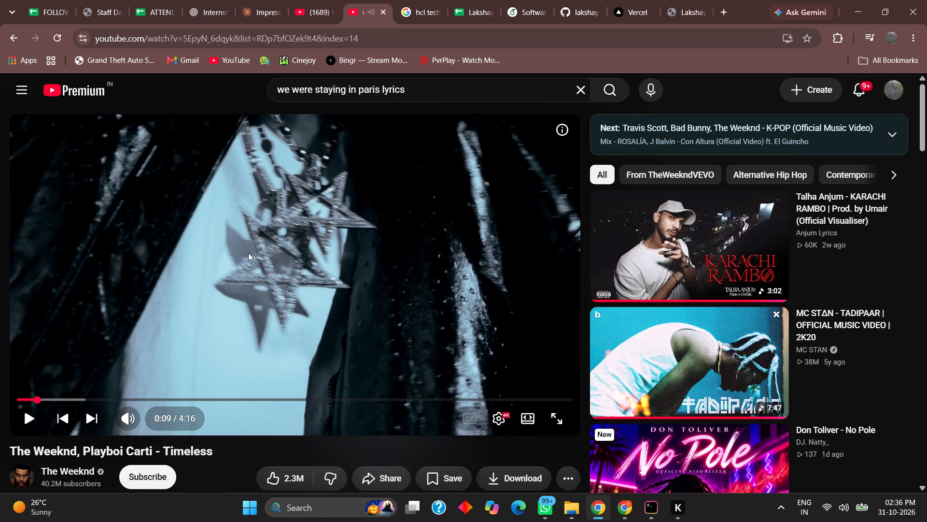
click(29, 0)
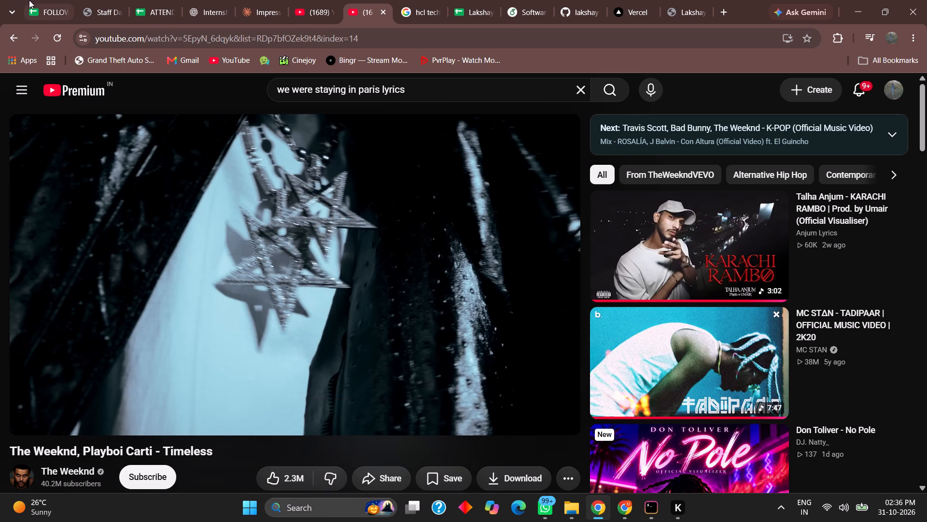
Set row 15's Current No. FF in column G to 460 for the Denver, CO account.
scroll(427, 335, down, 1)
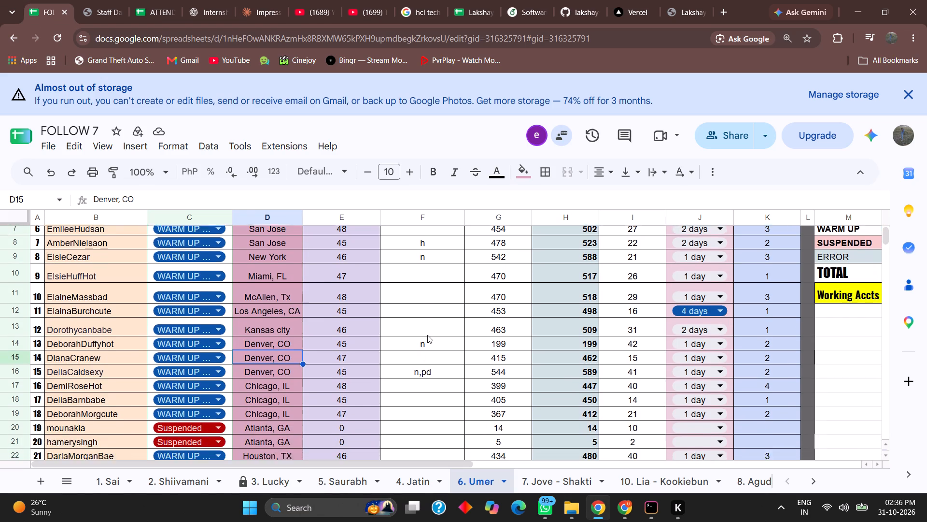
scroll(427, 335, down, 2)
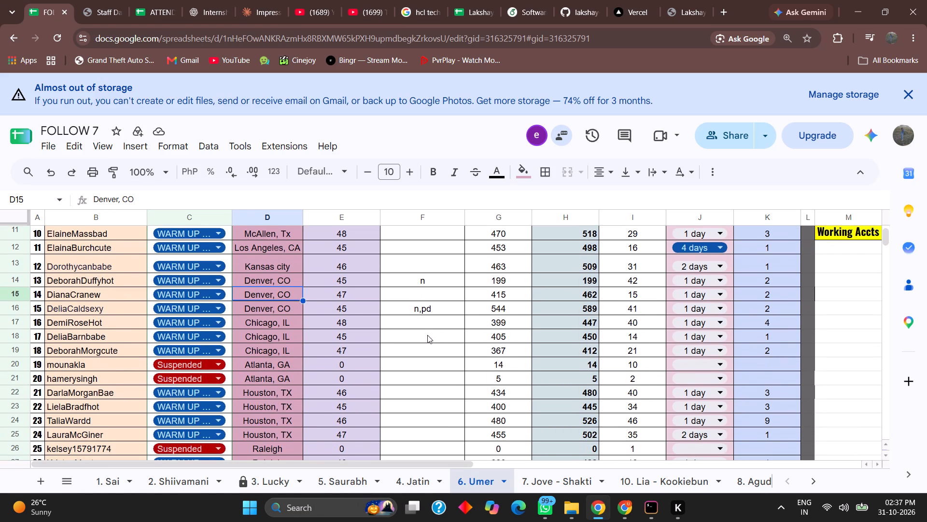
key(Right)
key(Right)
key(Right)
key(Right)
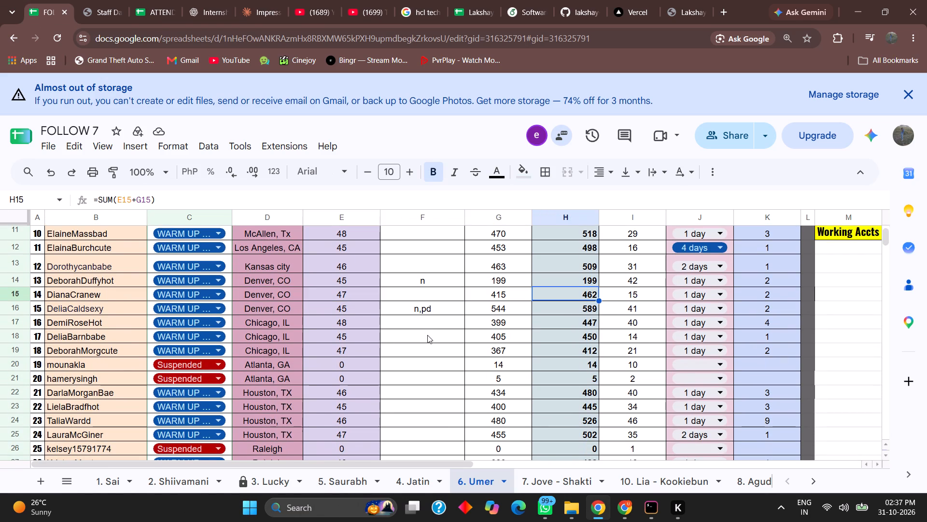
key(Left)
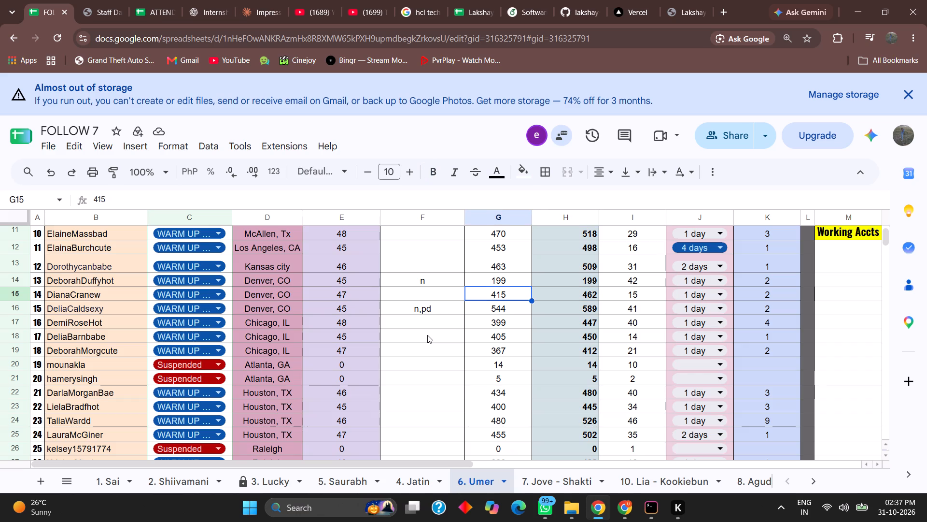
text(460)
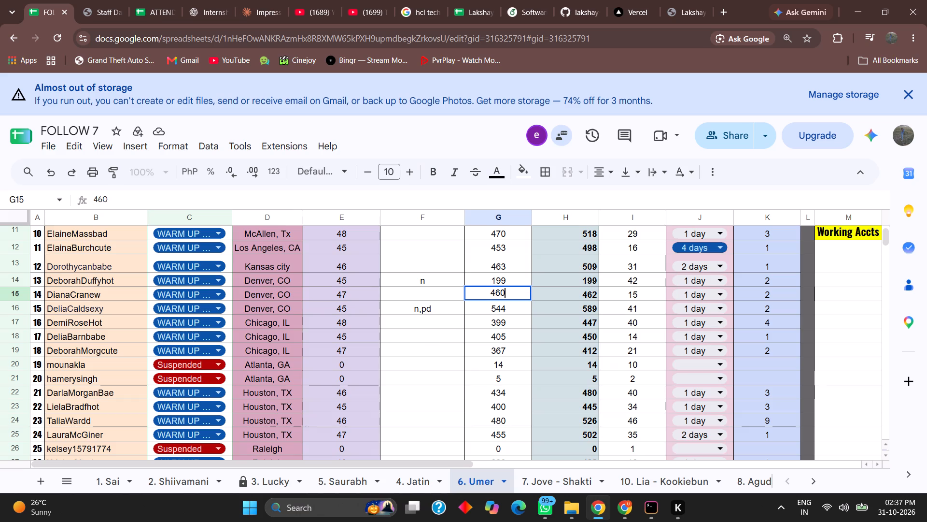
key(Right)
Set row 15's column I value to 20.
key(Right)
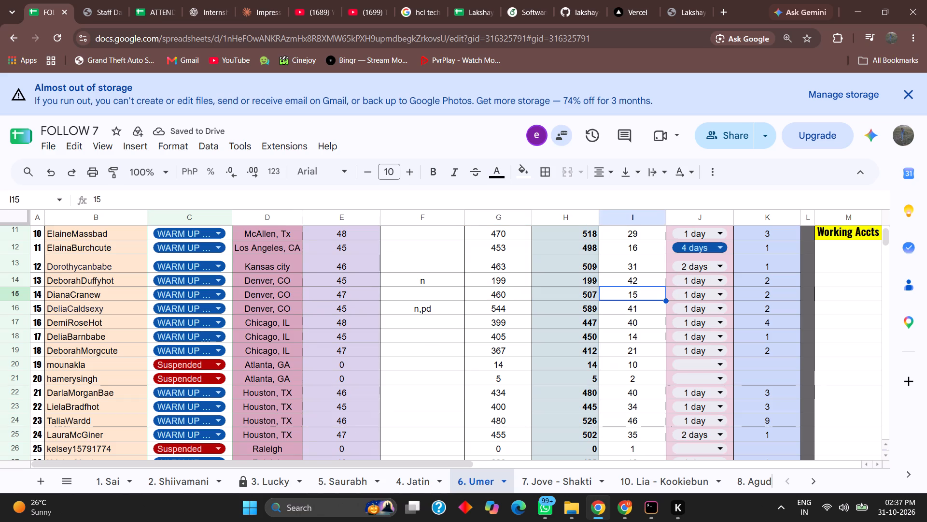
text(20)
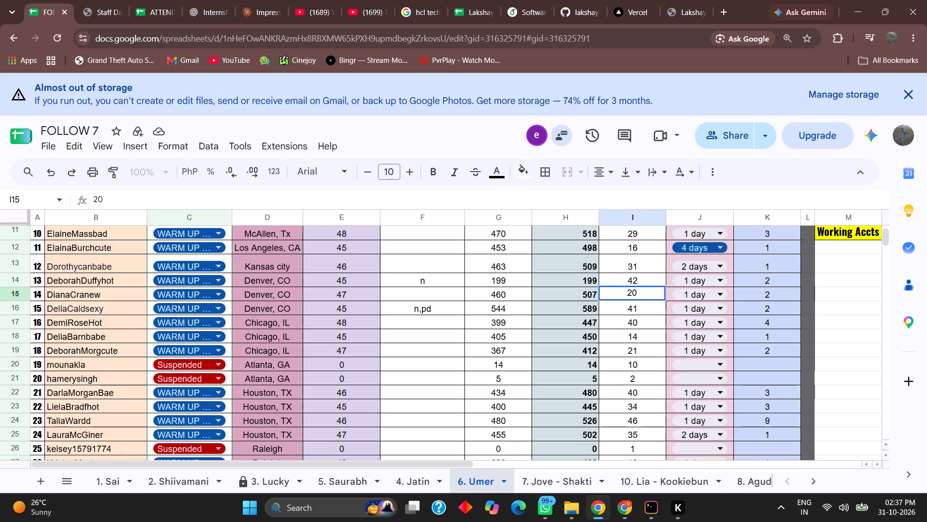
key(Right)
Set row 15's column K value to 3 and return to its Denver, CO cell in column D.
key(Right)
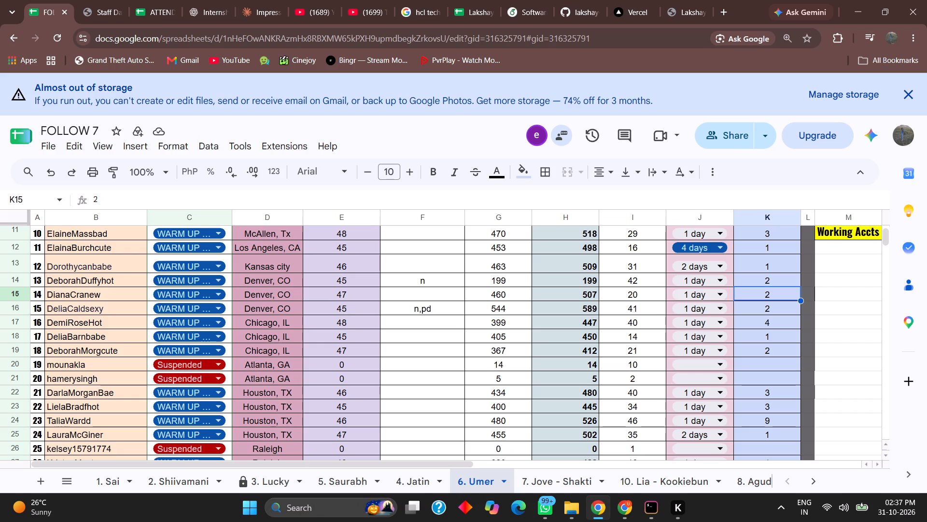
key(3)
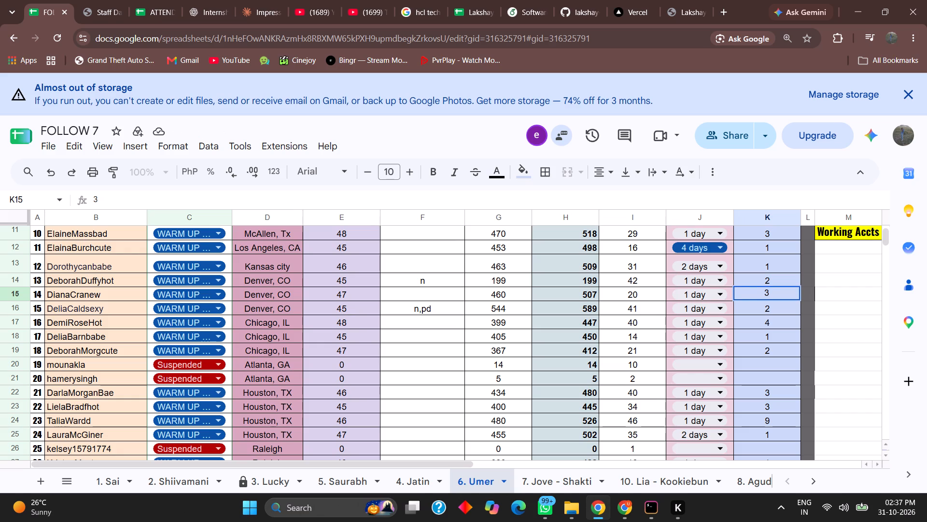
key(Left)
key(Left)
key(Left)
key(Left)
key(Left)
key(Left)
key(Left)
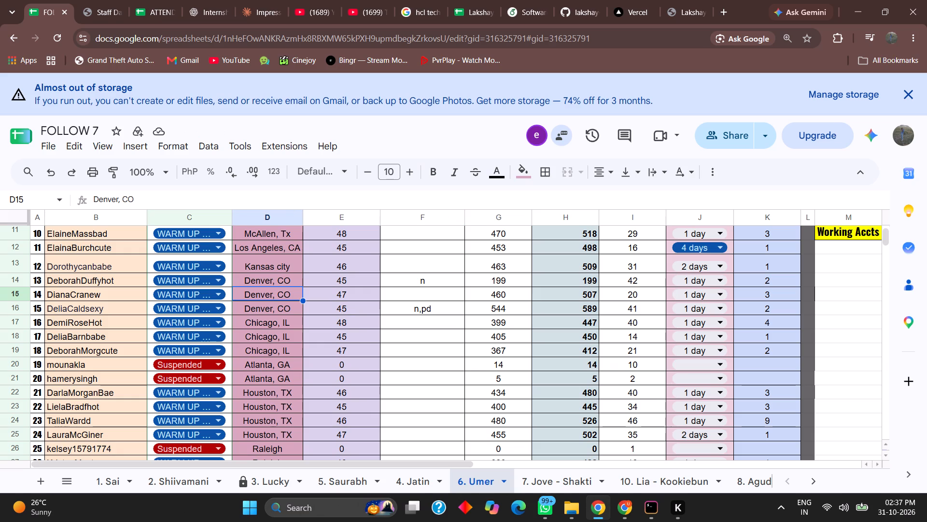
Switch to YouTube, start the suggested Talha Anjum KARACHI RAMBO video, and return to the FOLLOW 7 spreadsheet.
click(382, 0)
click(346, 199)
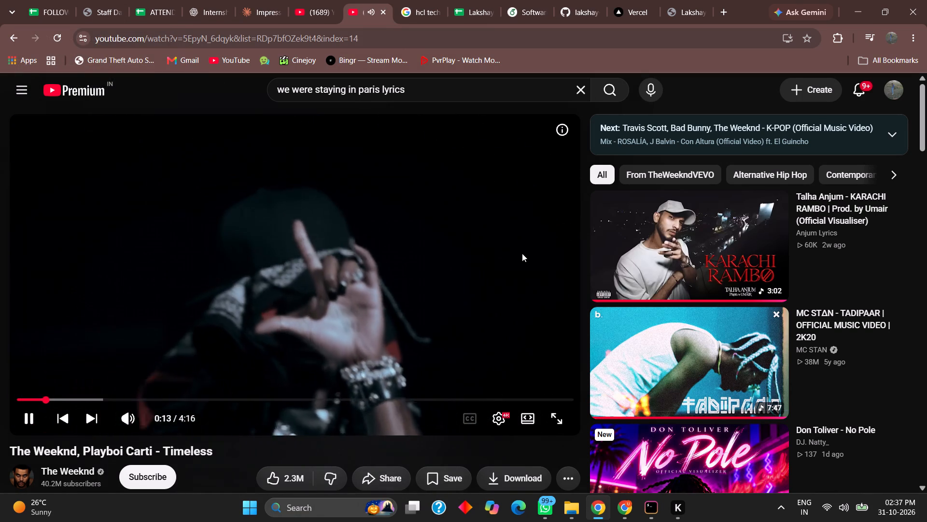
click(655, 238)
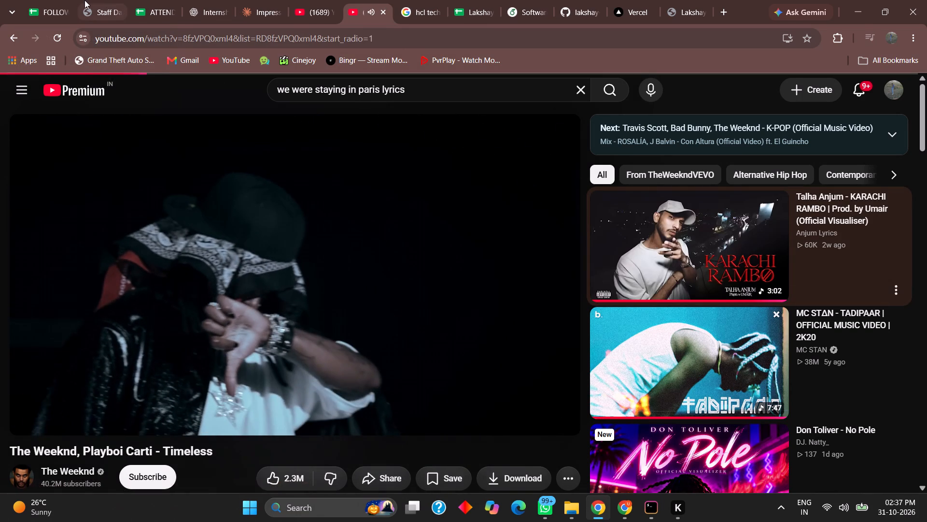
click(65, 0)
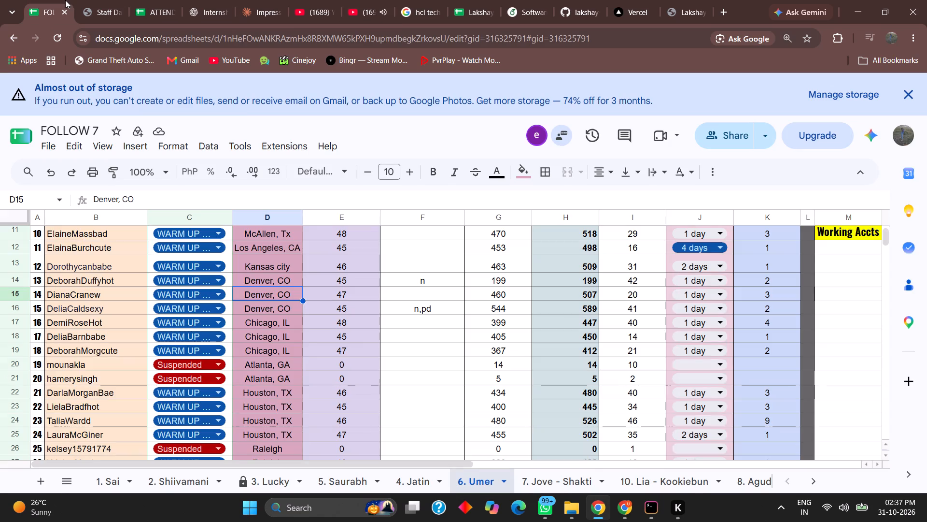
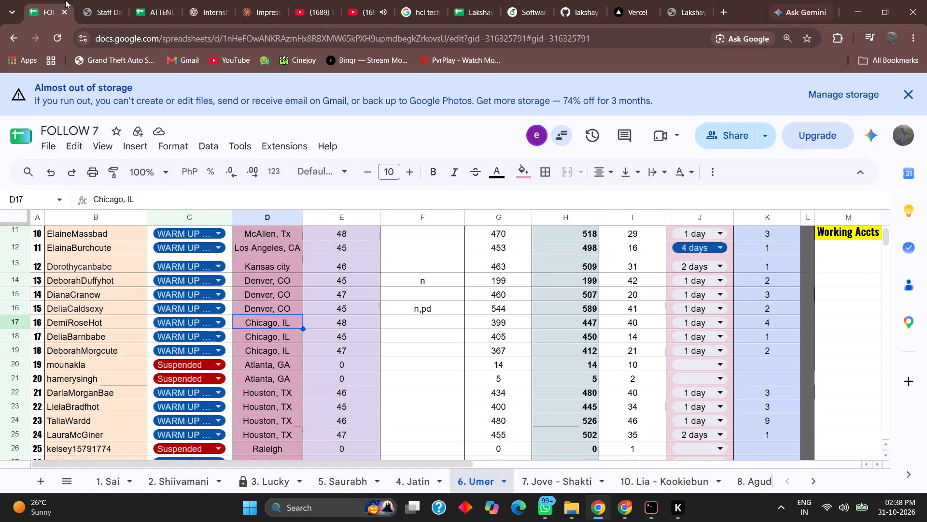
key(Right)
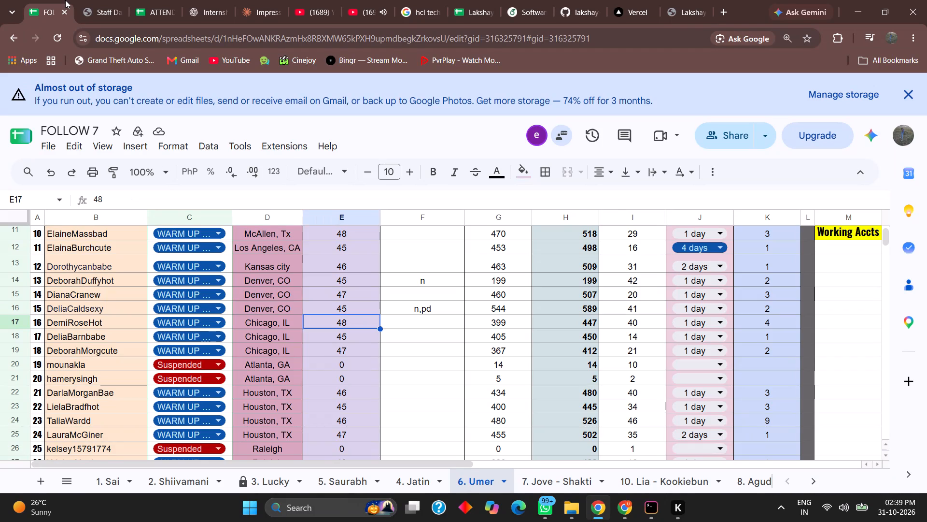
key(Right)
key(Right)
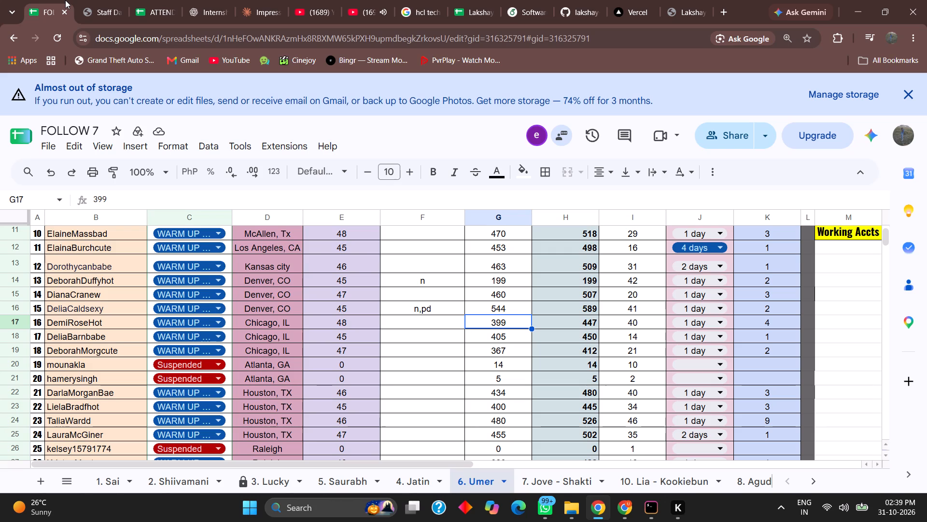
text(44)
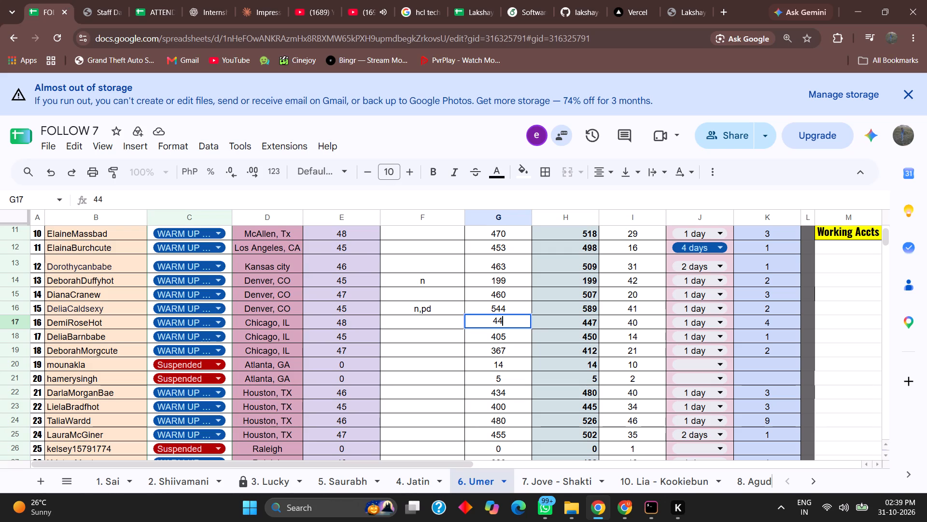
key(0)
key(Right)
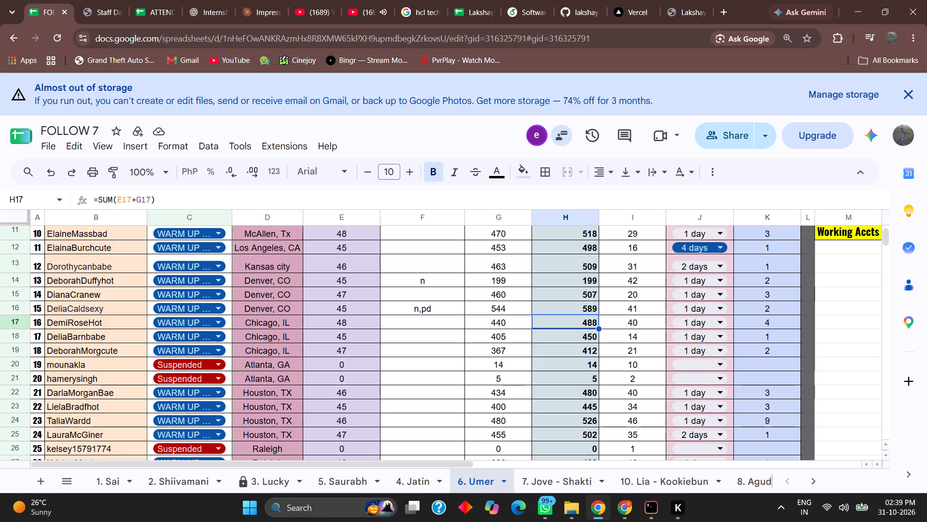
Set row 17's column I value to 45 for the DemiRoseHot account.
key(Right)
text(45)
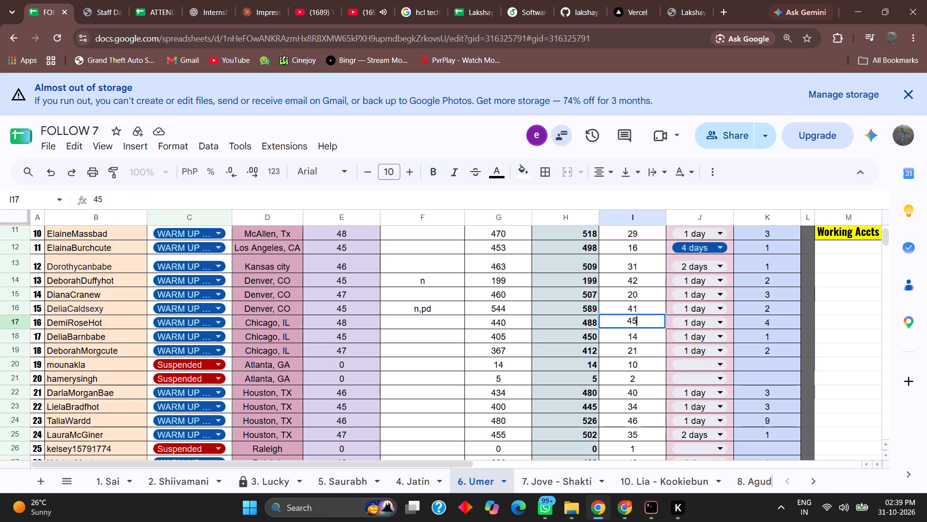
key(Right)
Set row 17's column K value to 3 and return to its Chicago, IL cell in column D.
key(Right)
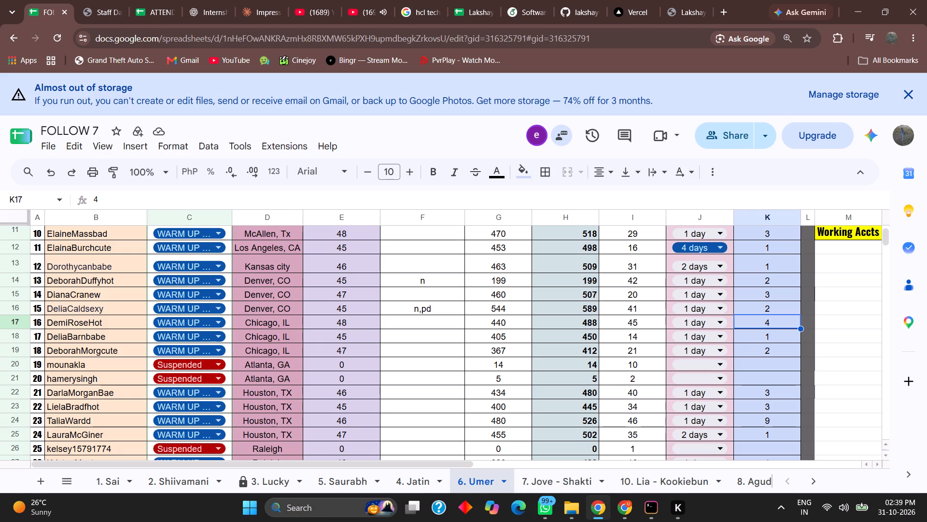
key(3)
key(Left)
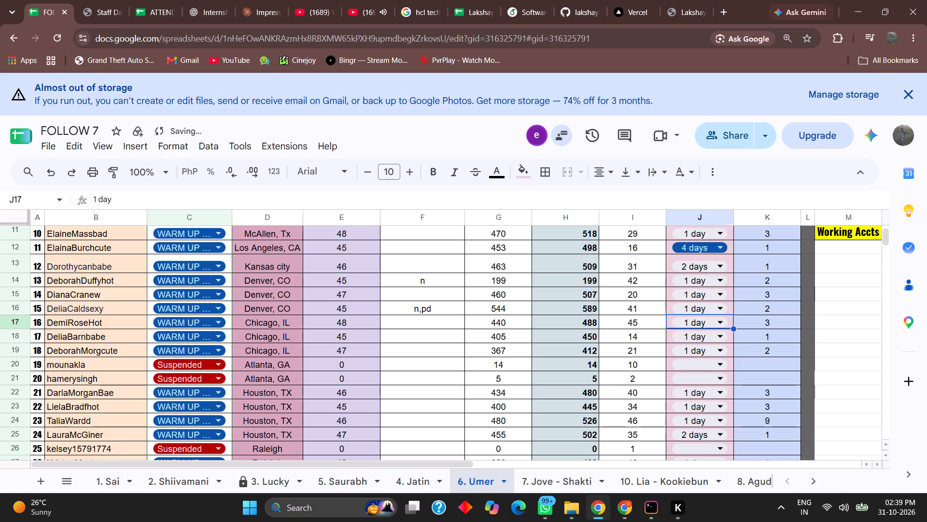
key(Left)
key(Left)
key(Left)
key(Left)
key(Left)
key(Left)
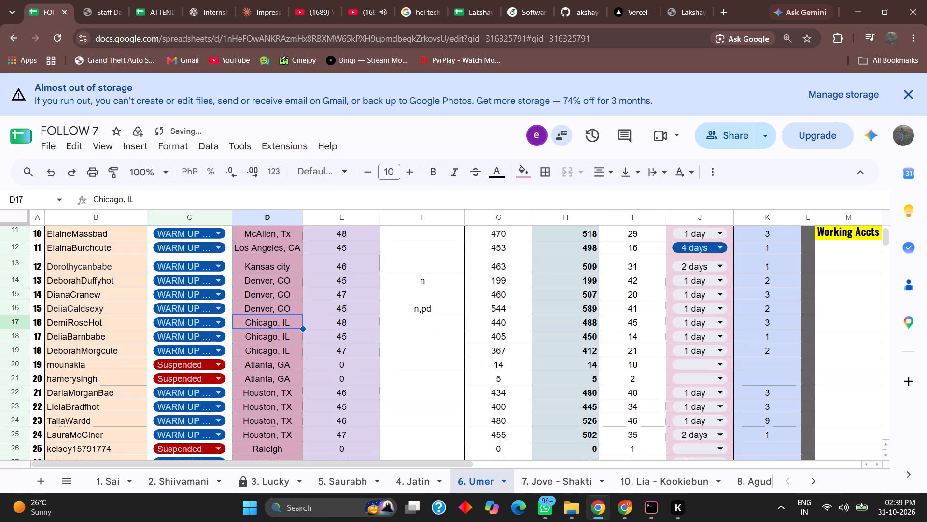
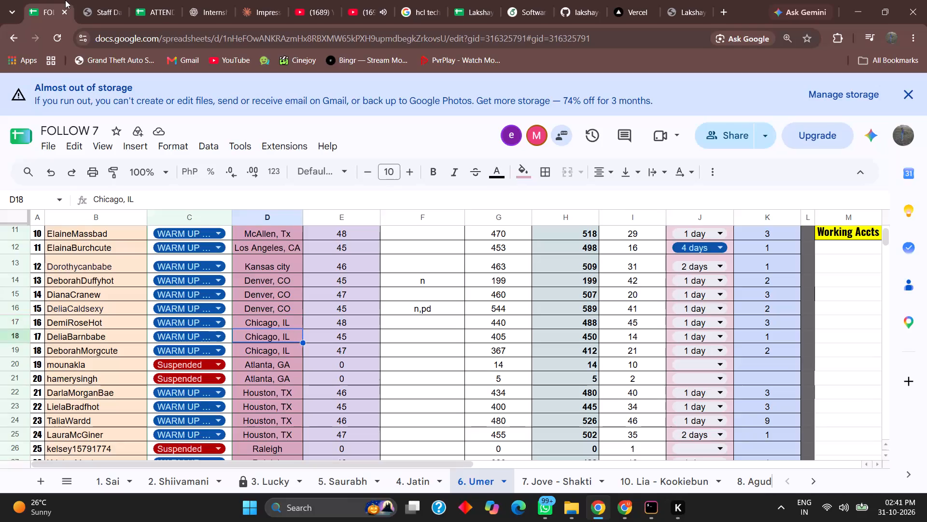
key(Right)
key(Right)
key(Right)
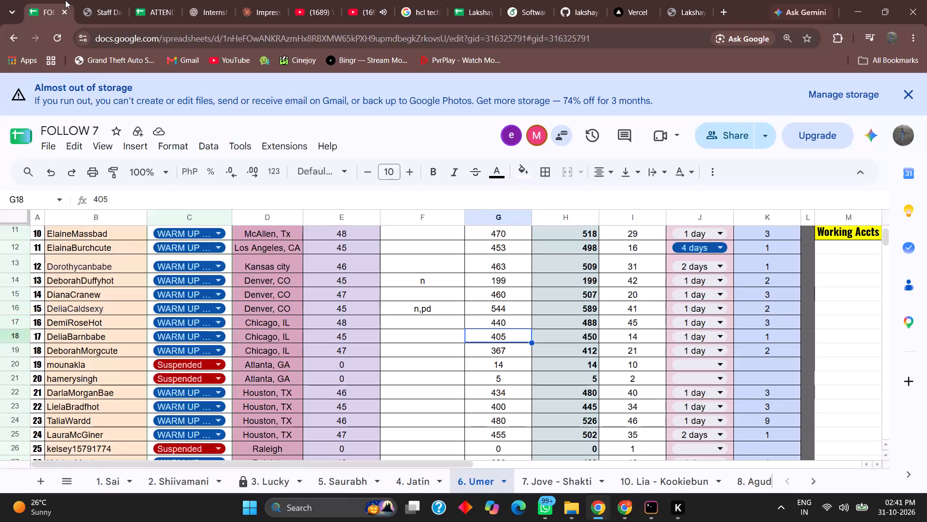
text(45)
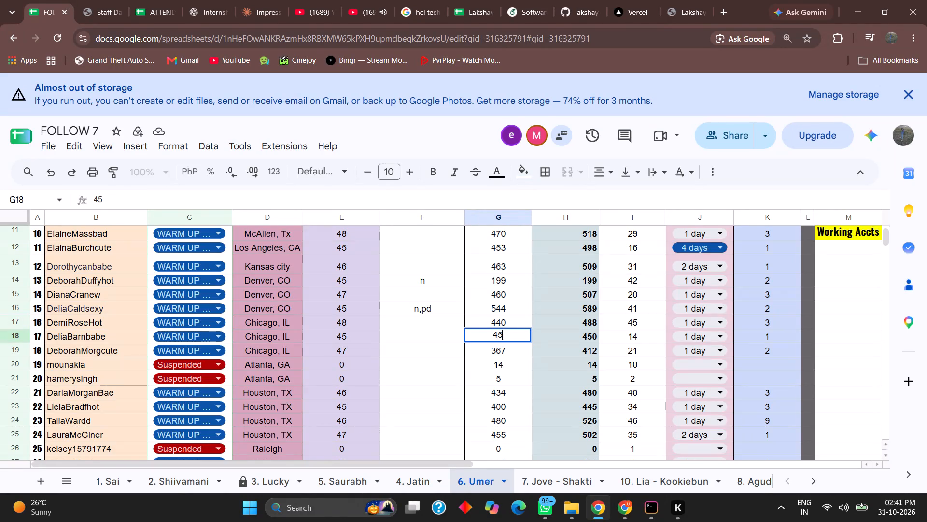
key(0)
key(Right)
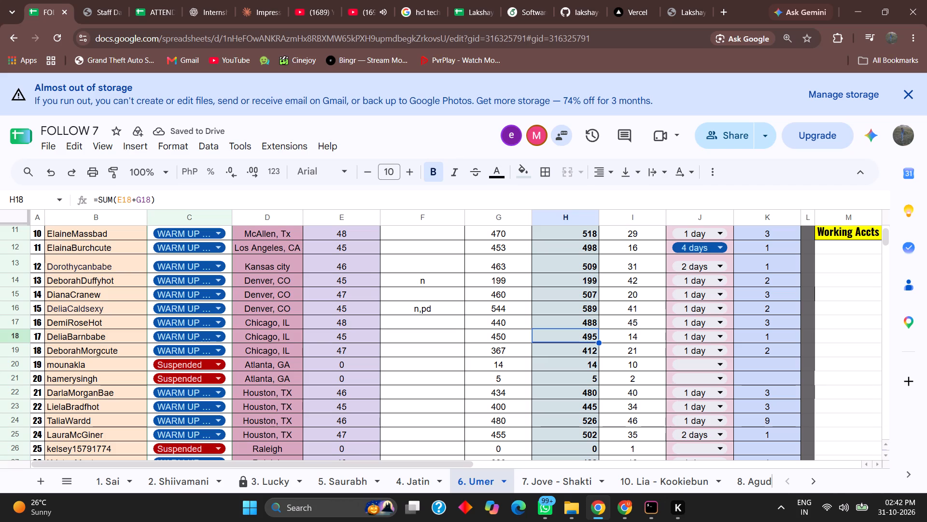
key(Right)
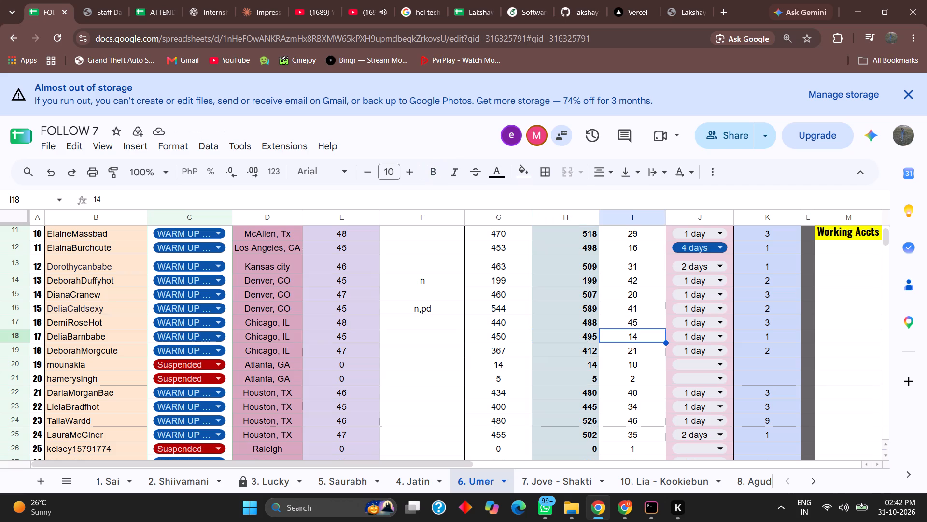
text(22)
key(Right)
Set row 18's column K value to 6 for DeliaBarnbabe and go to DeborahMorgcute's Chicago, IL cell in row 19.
key(Right)
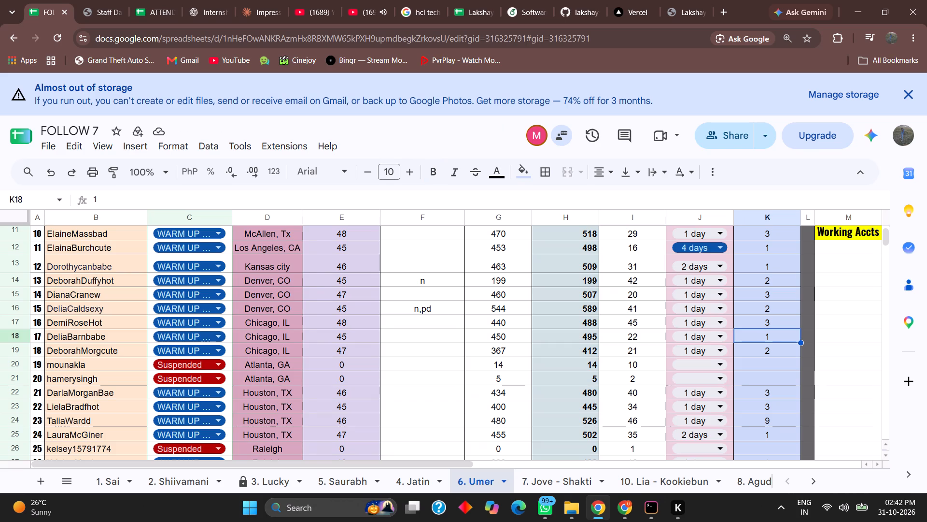
key(6)
key(Left)
key(Left)
key(Left)
key(Left)
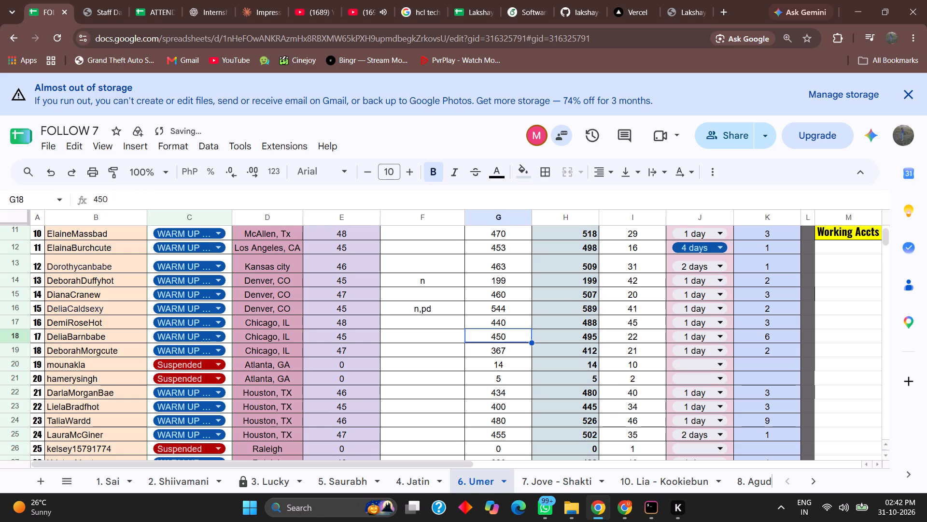
key(Left)
key(Left)
key(Left)
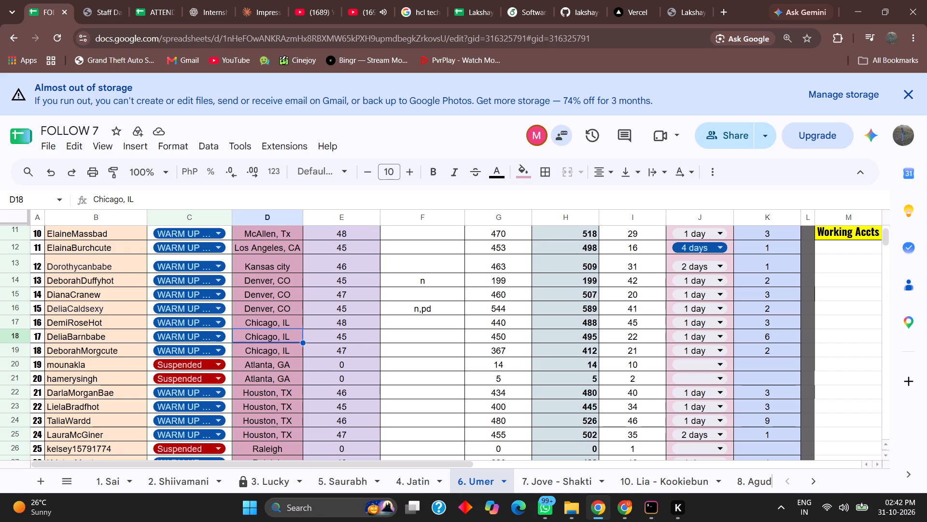
key(Down)
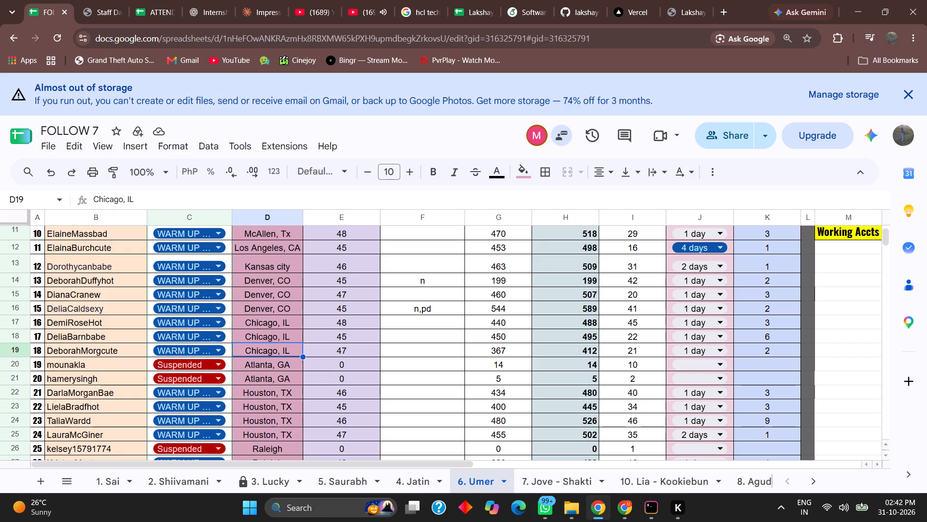
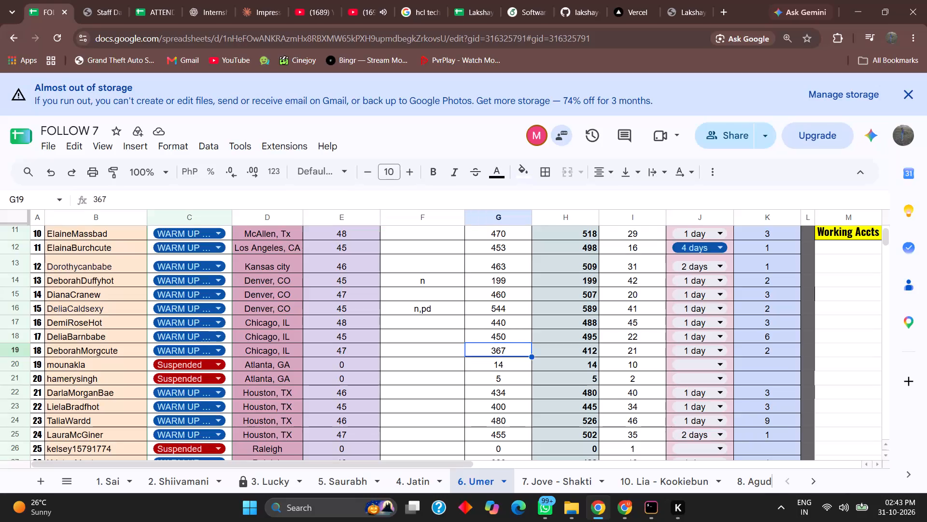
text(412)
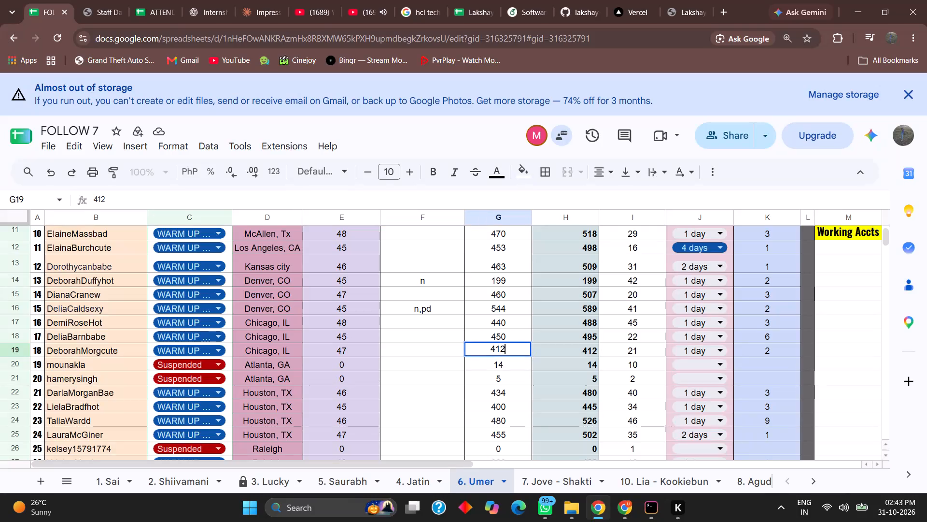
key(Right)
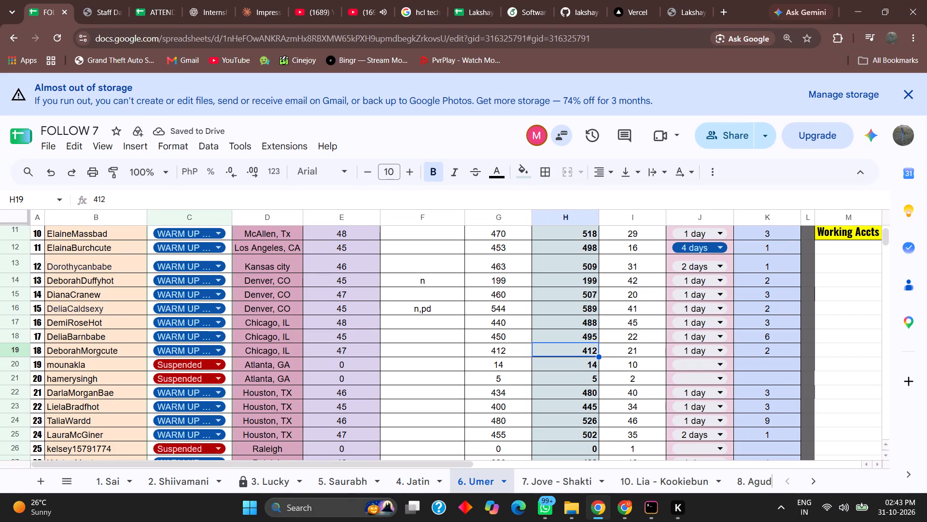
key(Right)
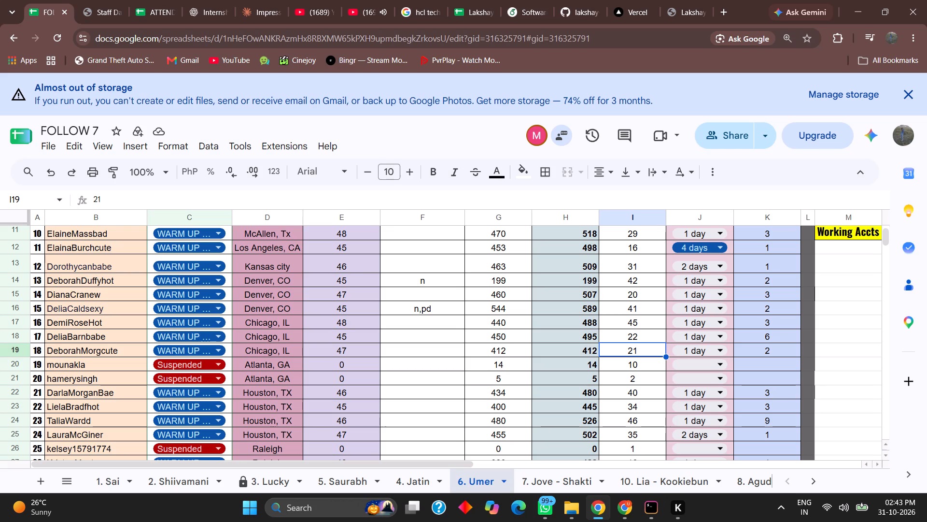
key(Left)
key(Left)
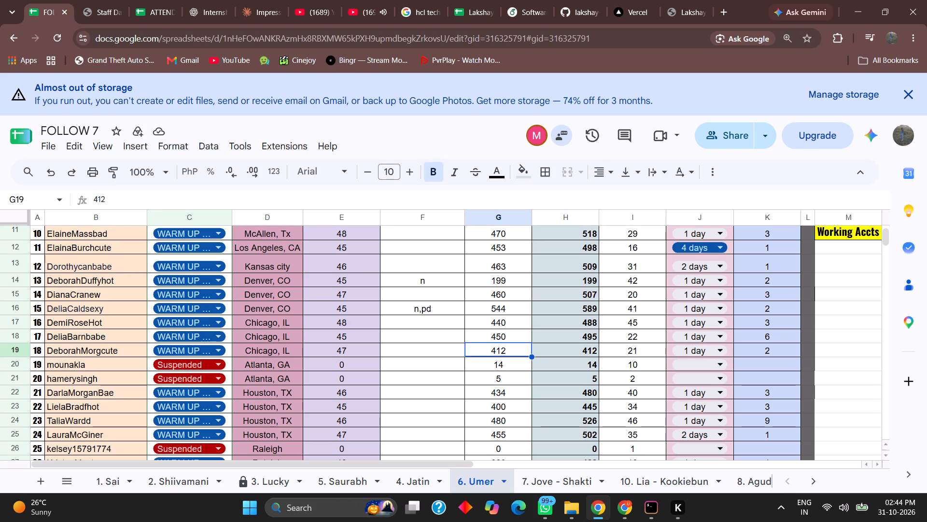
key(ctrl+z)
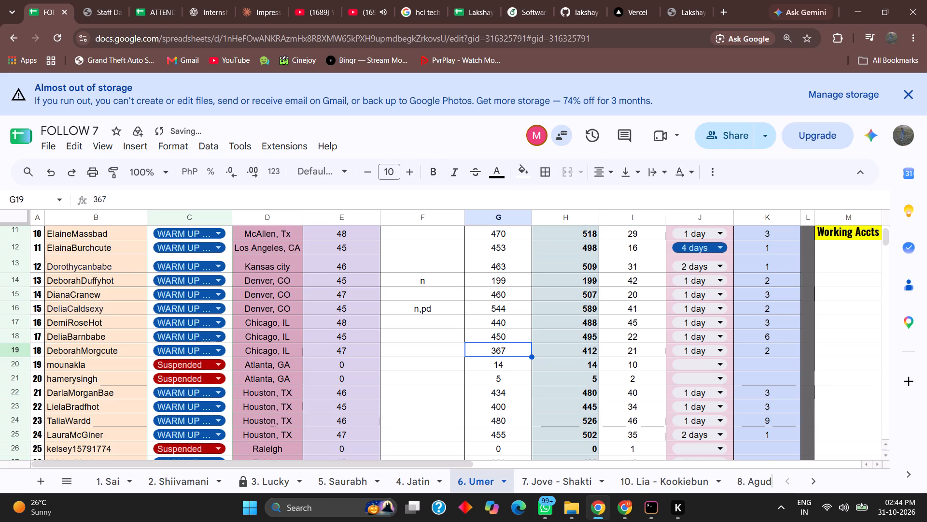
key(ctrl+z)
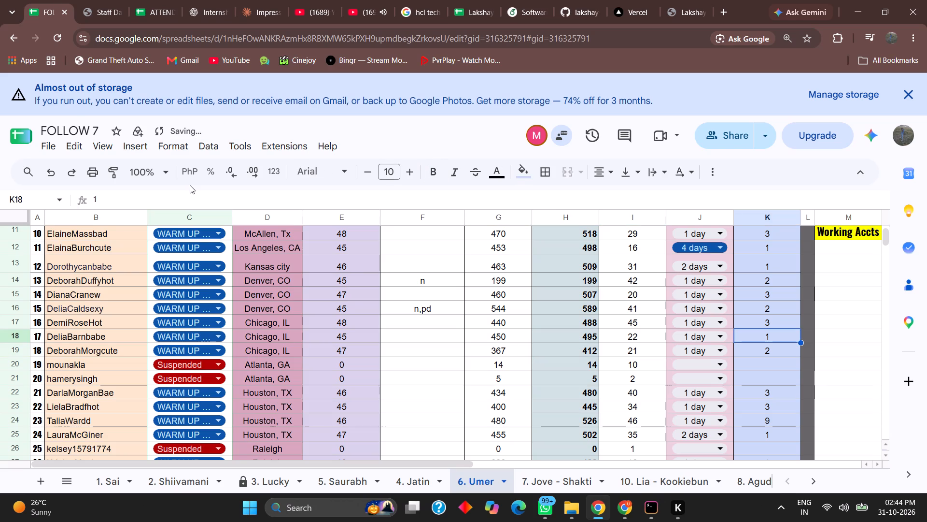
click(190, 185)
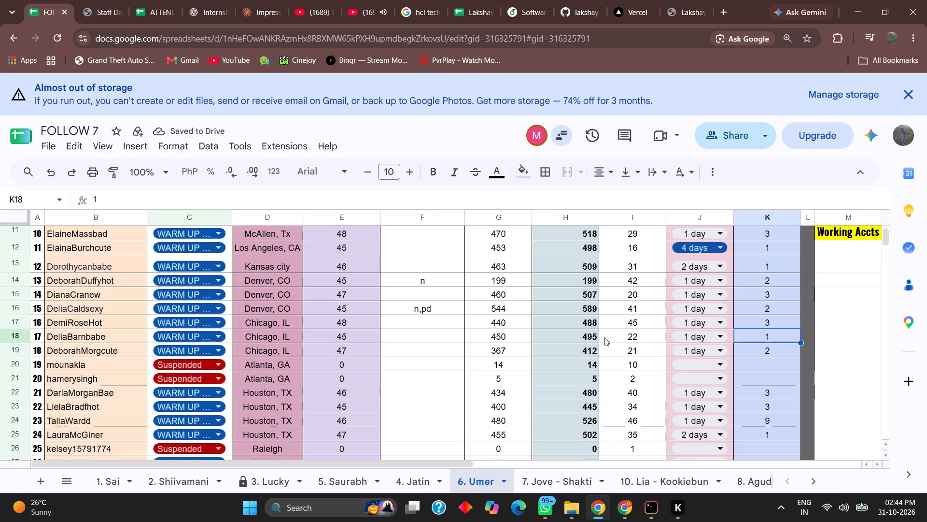
click(777, 338)
key(6)
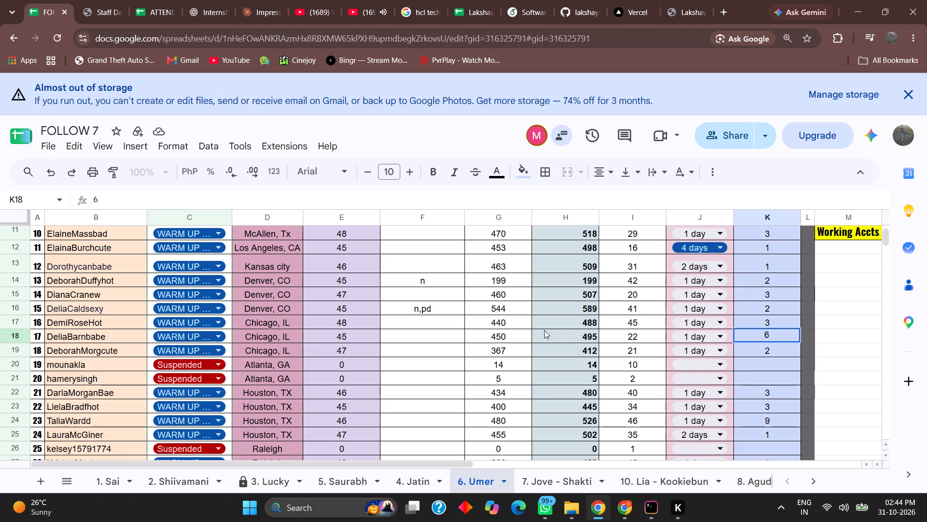
click(515, 349)
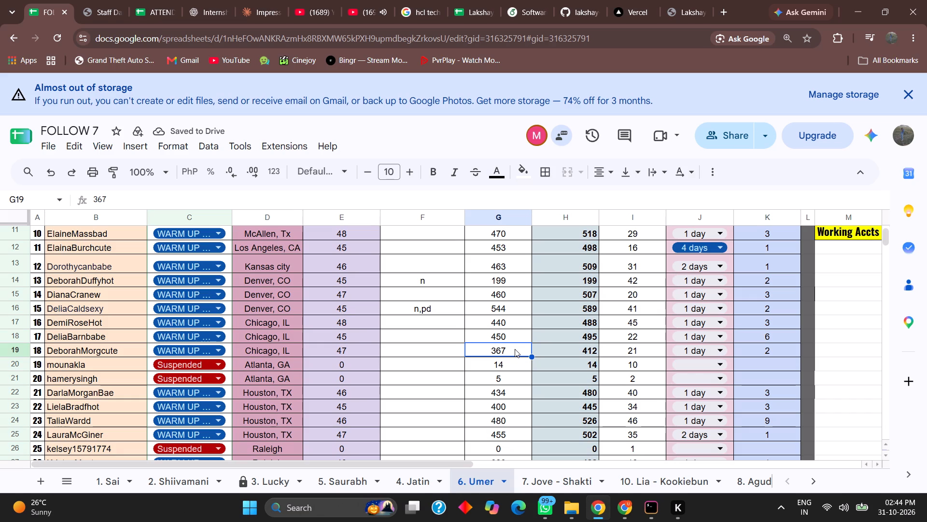
text(412)
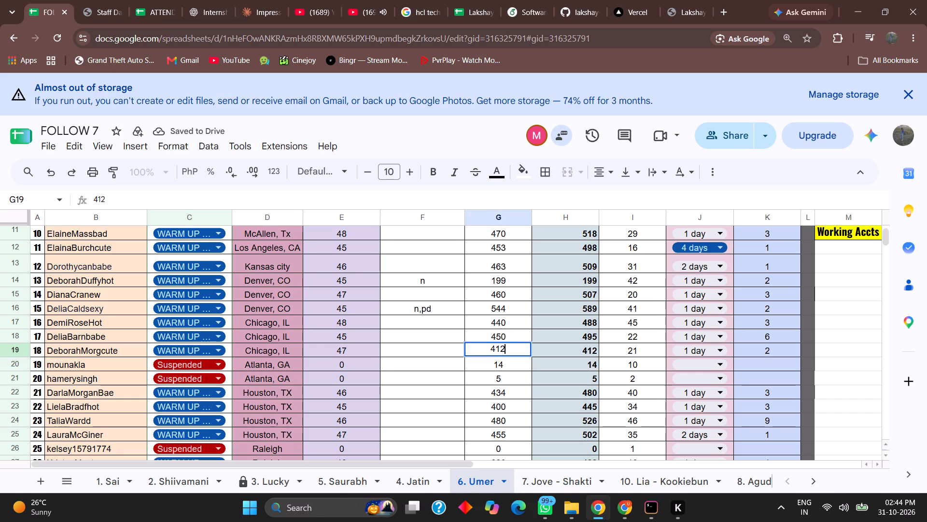
key(Right)
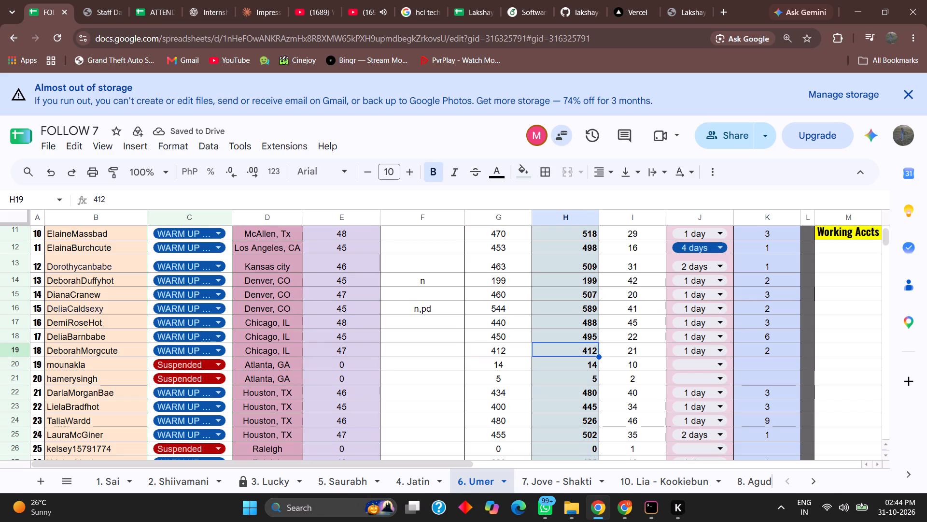
key(Right)
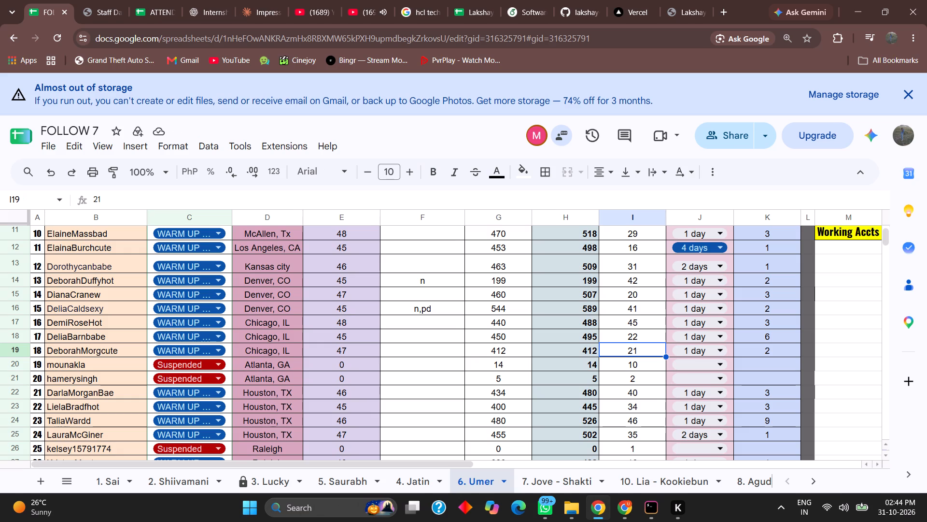
text(26)
key(Right)
key(Right)
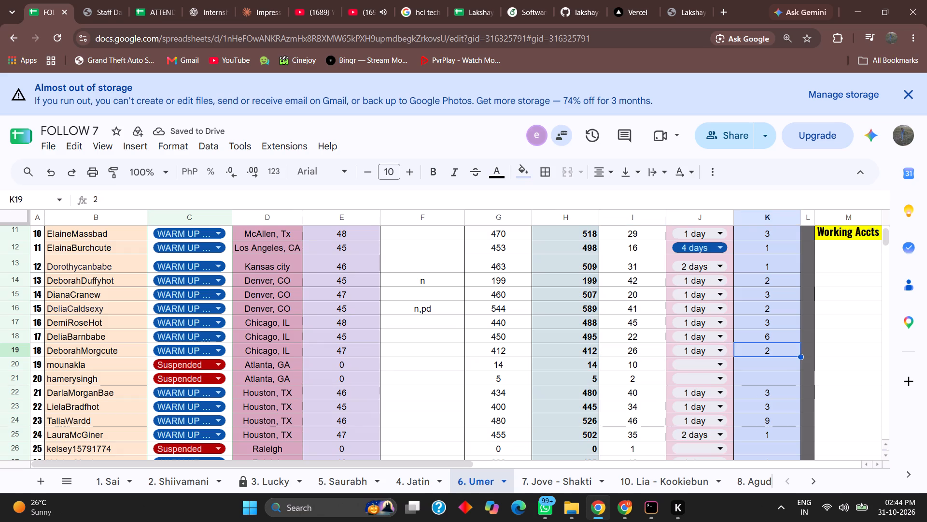
key(4)
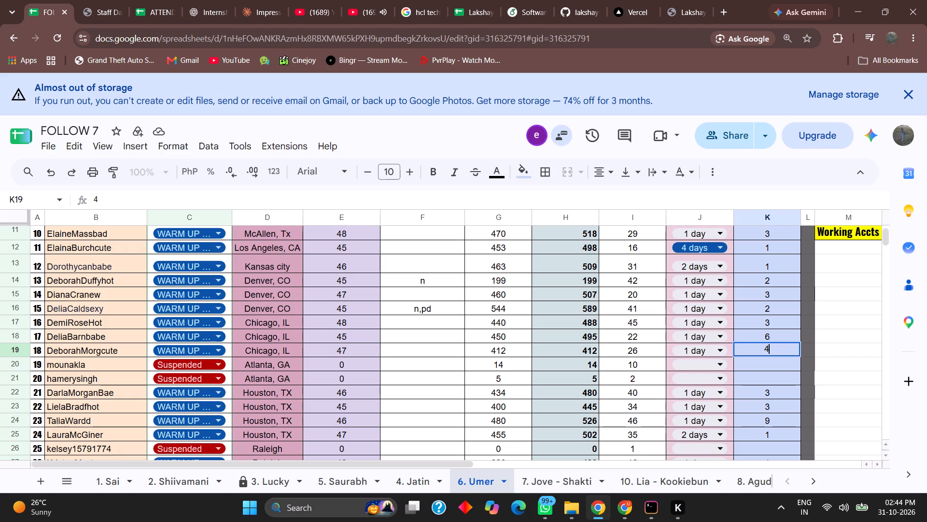
key(Left)
key(Left)
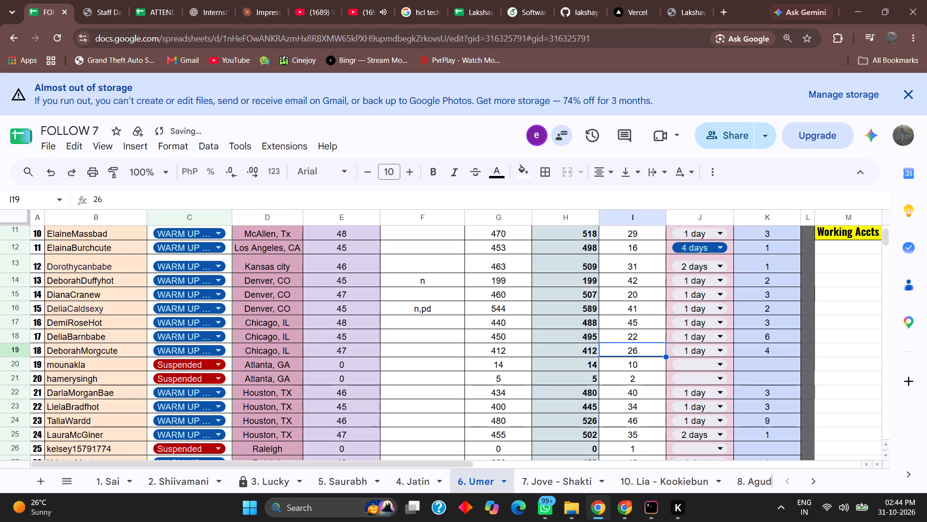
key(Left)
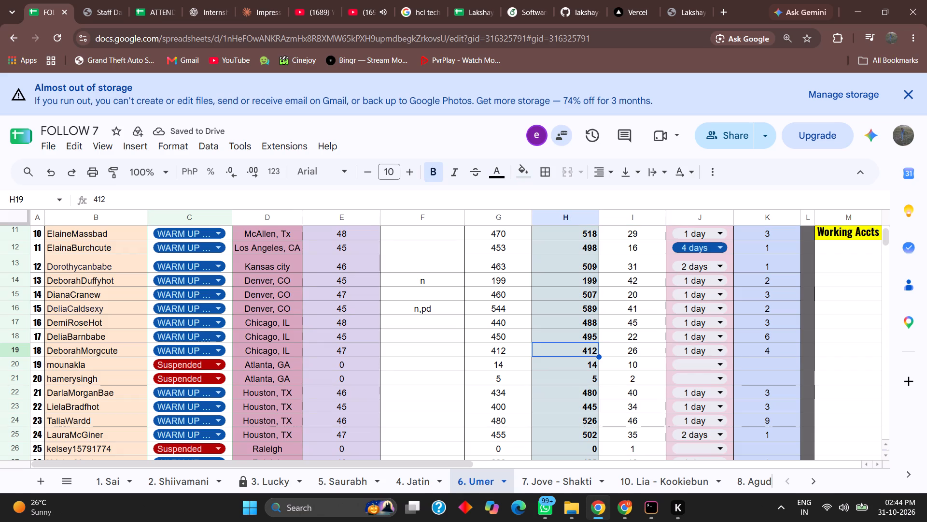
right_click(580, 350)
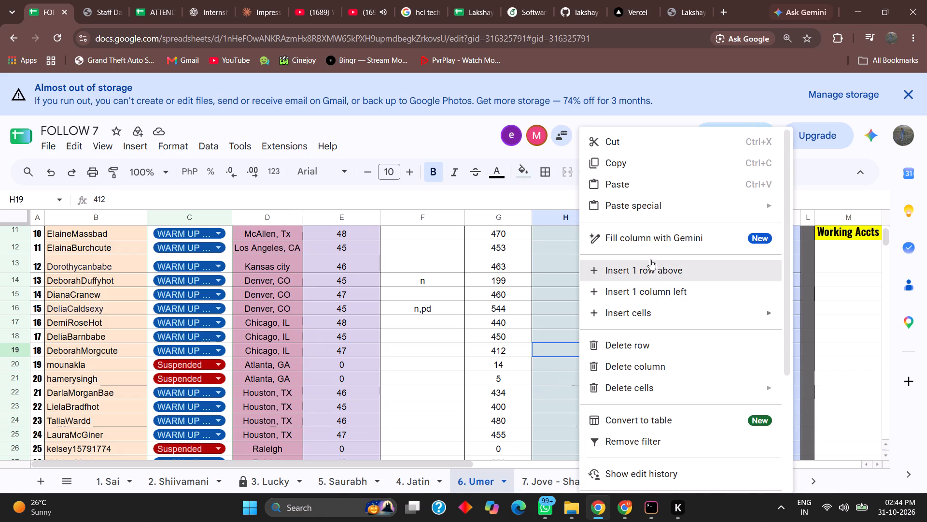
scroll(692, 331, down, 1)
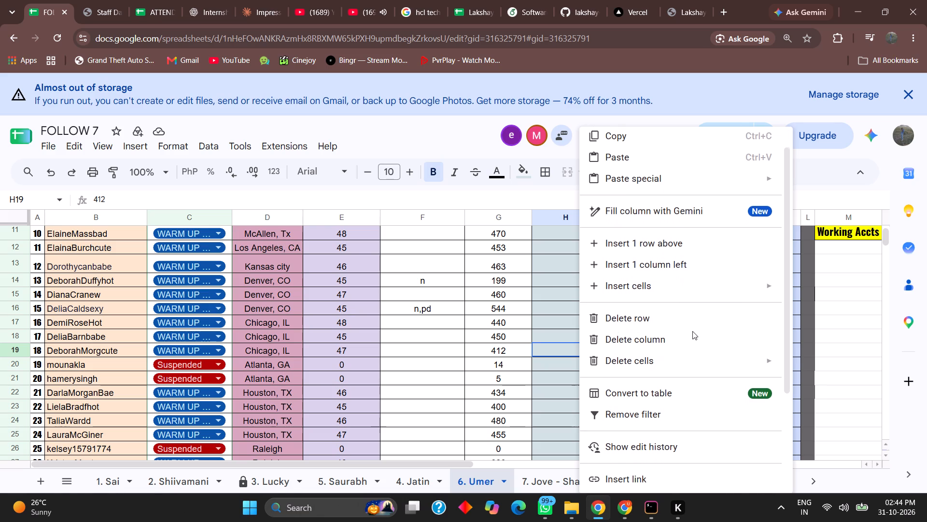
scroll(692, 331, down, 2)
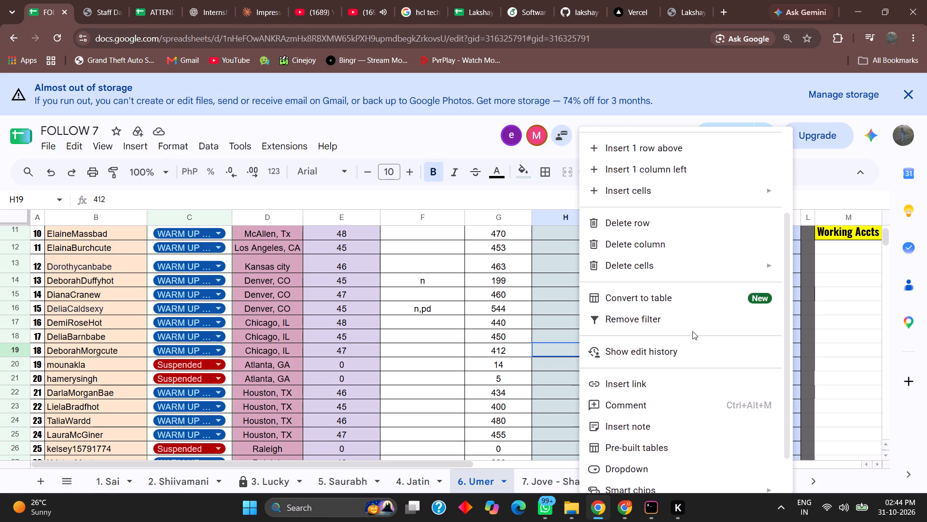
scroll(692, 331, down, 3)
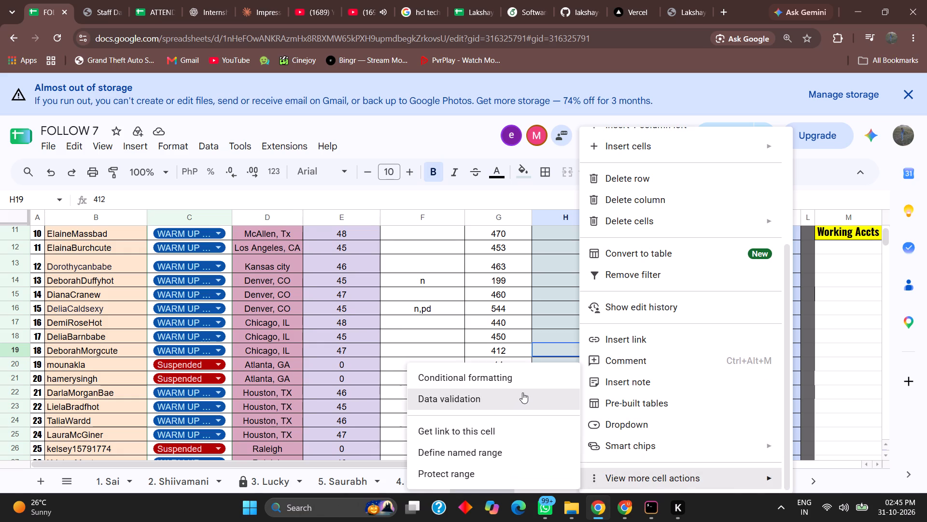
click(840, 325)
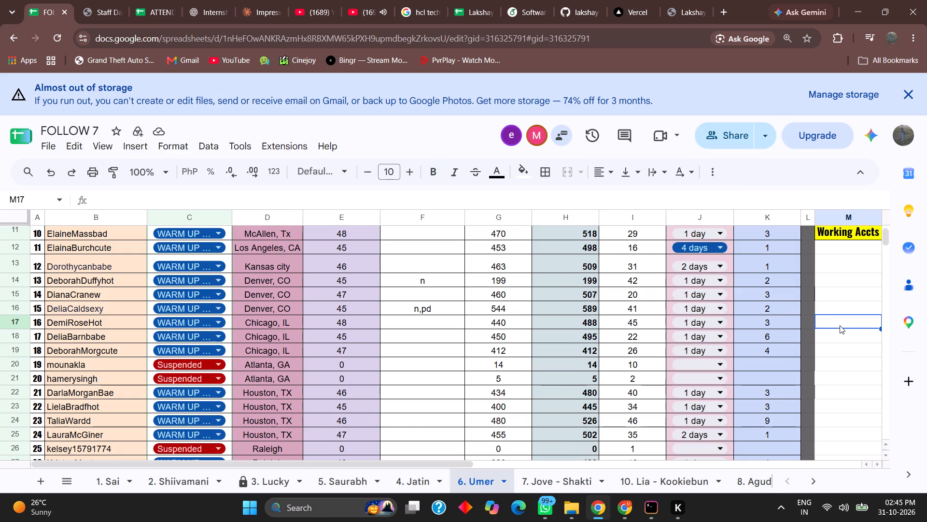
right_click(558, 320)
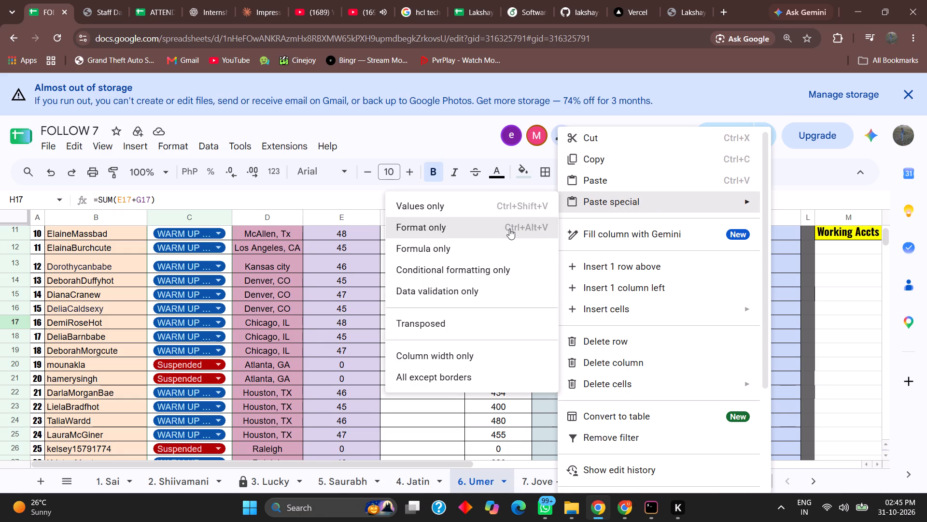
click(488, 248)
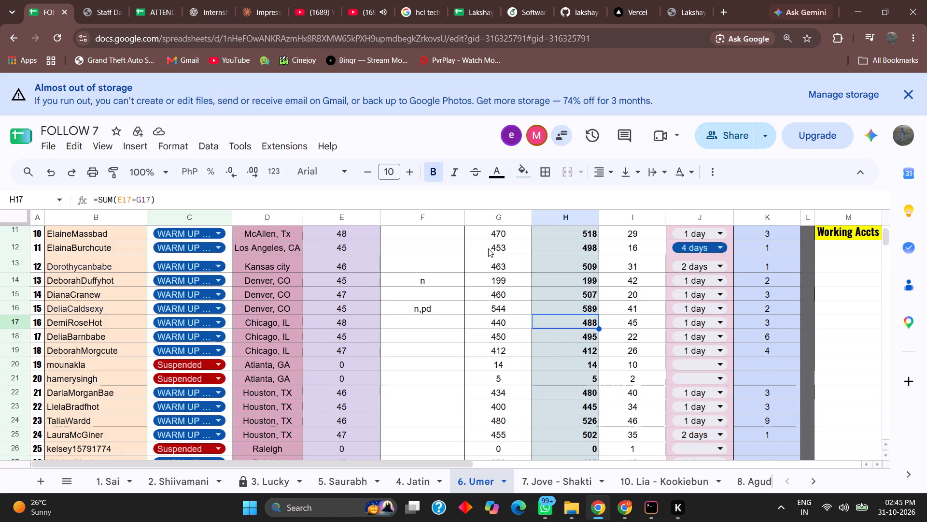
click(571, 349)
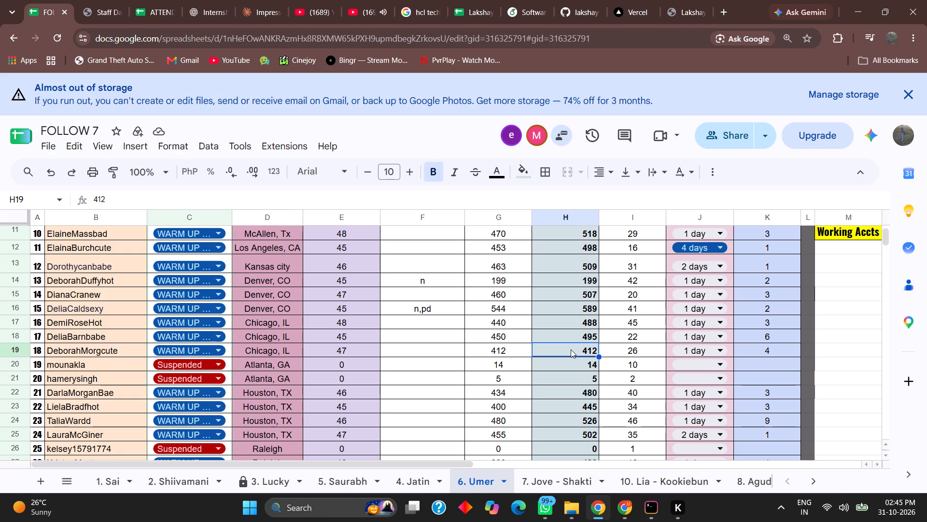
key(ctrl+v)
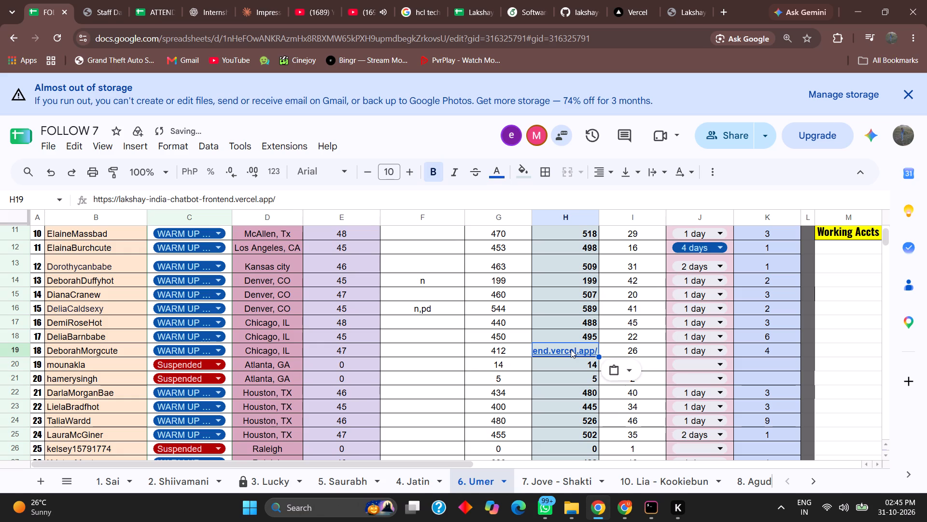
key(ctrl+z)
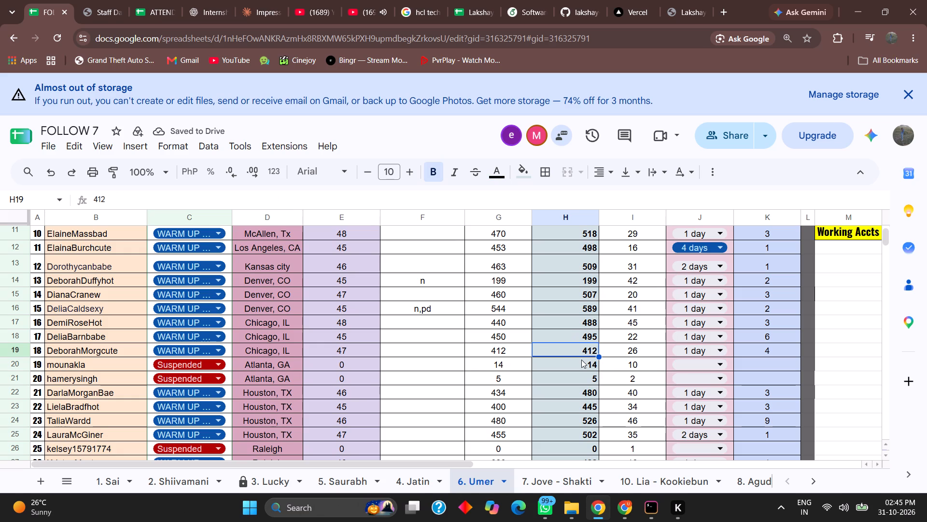
scroll(581, 360, down, 1)
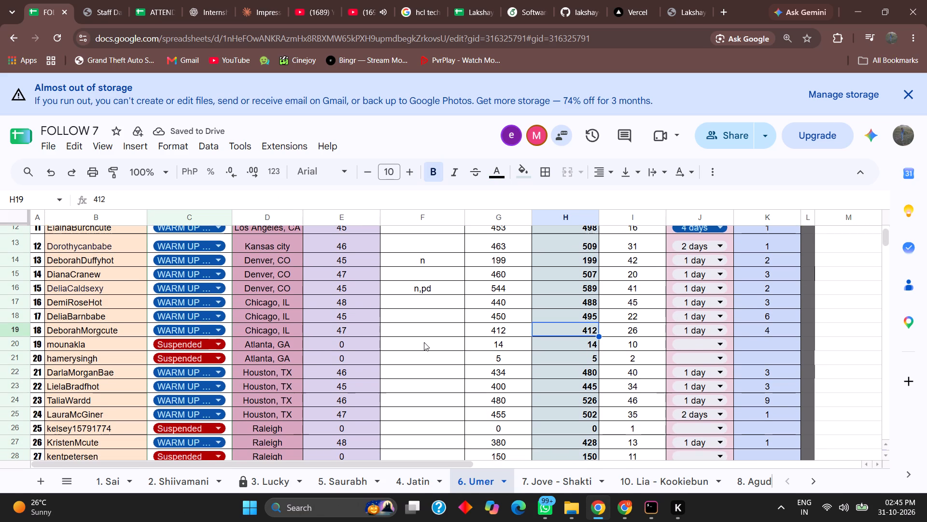
click(324, 343)
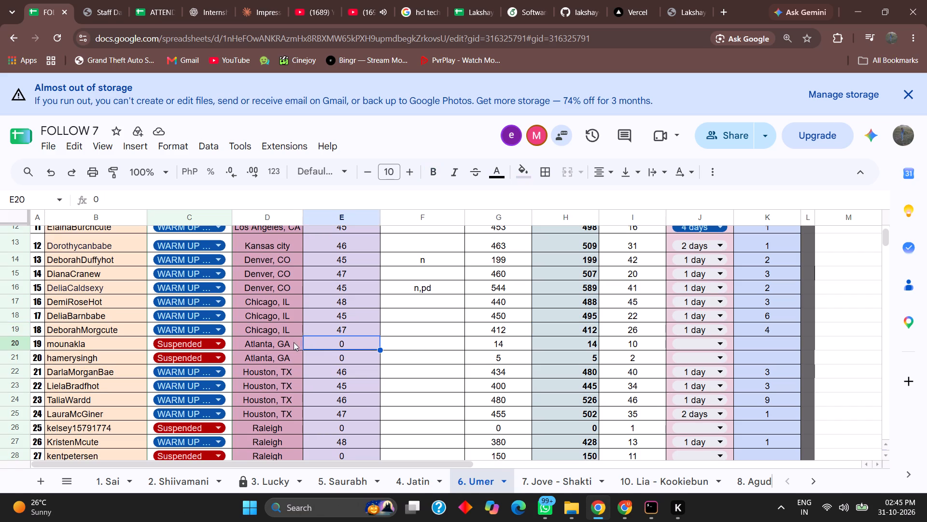
drag(272, 359, 272, 372)
click(272, 372)
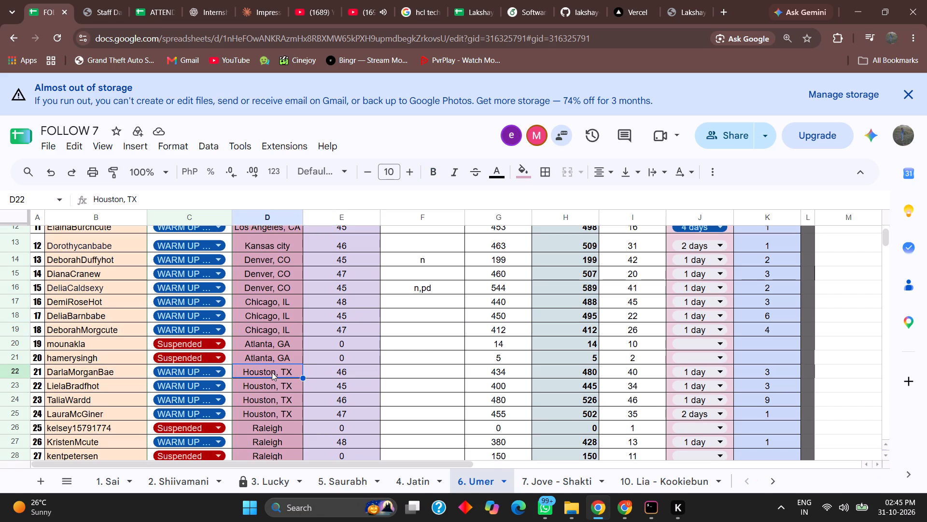
click(271, 372)
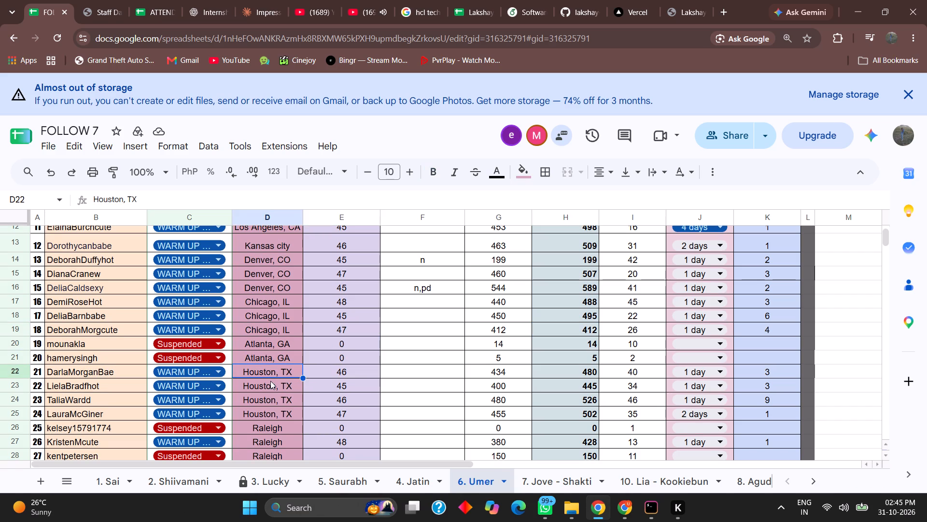
click(270, 387)
click(268, 377)
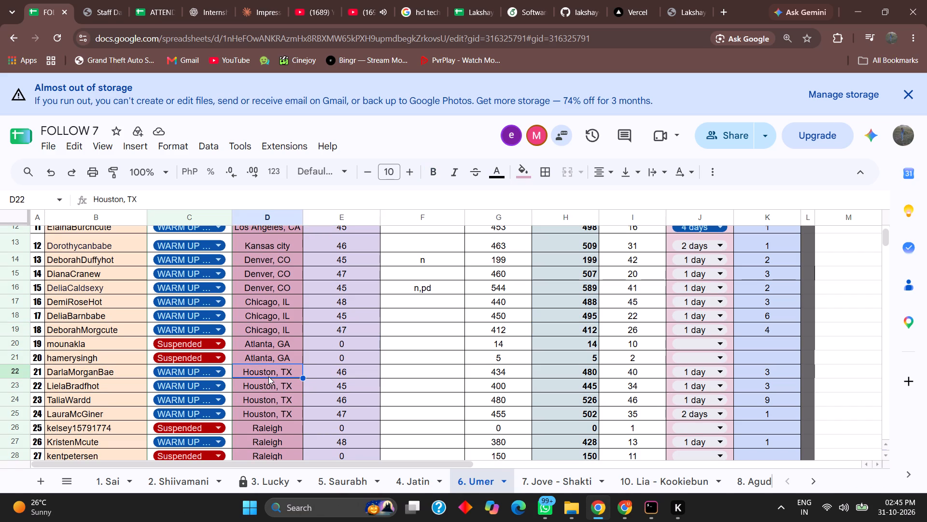
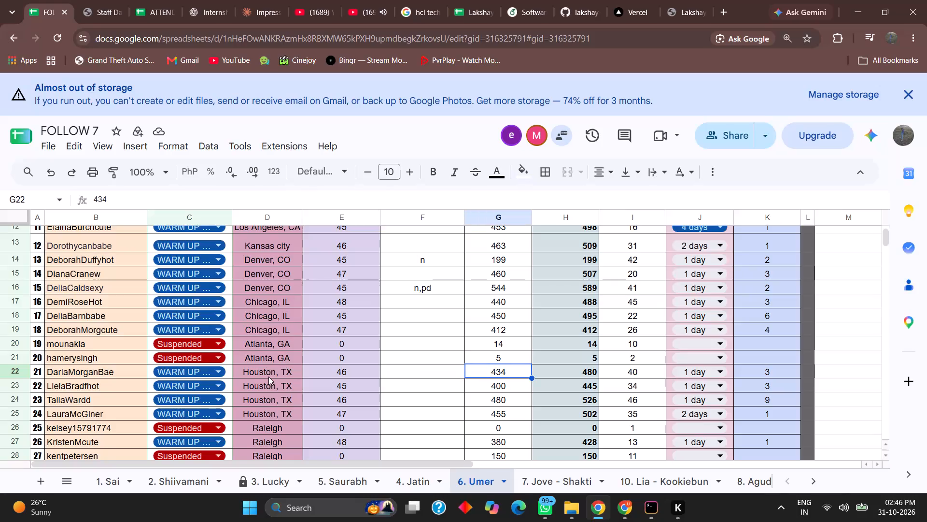
text(475)
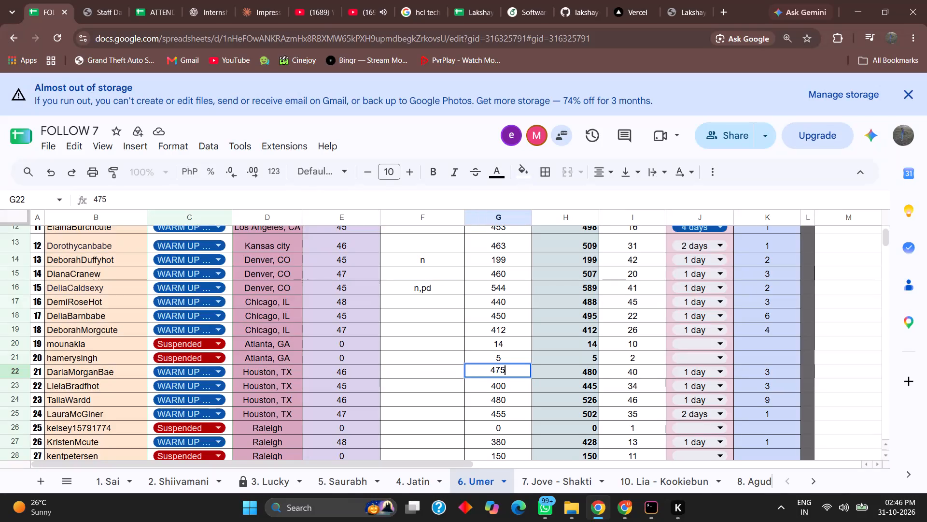
key(Right)
key(Right)
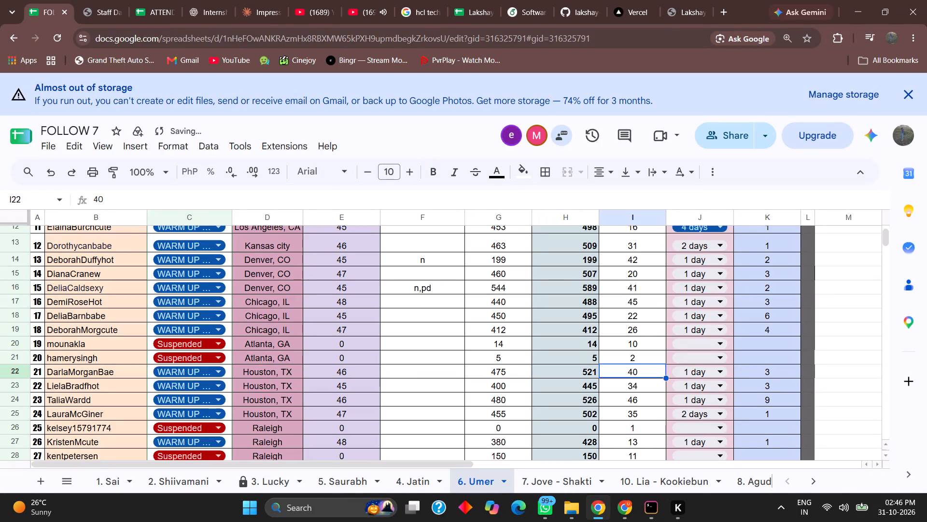
text(66)
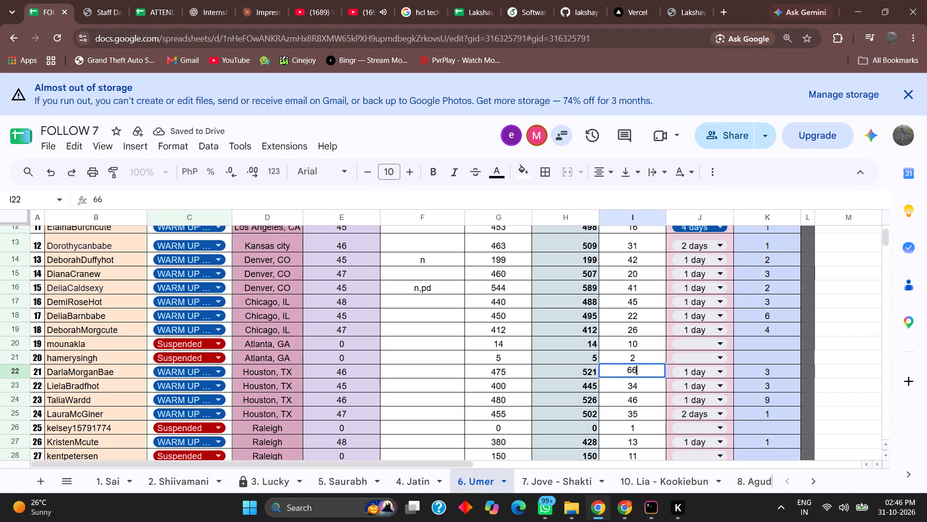
key(Right)
key(Right)
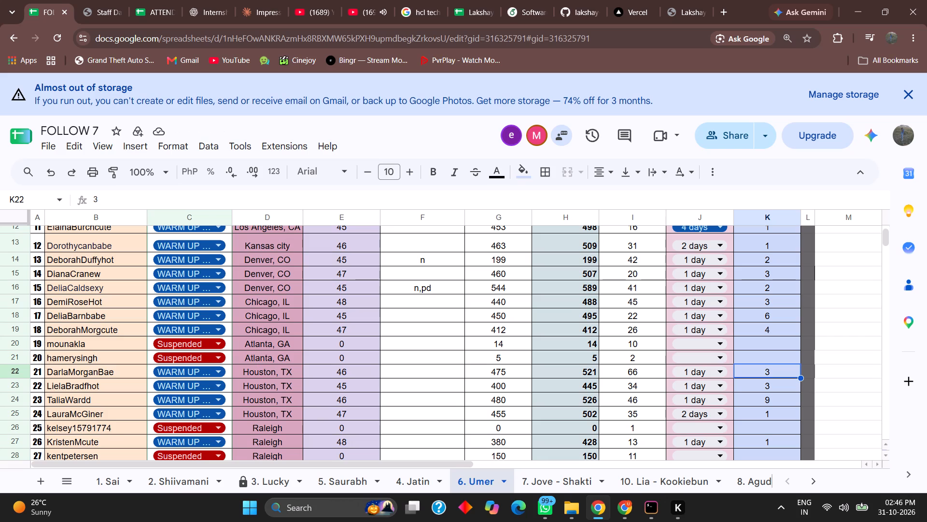
key(8)
key(9)
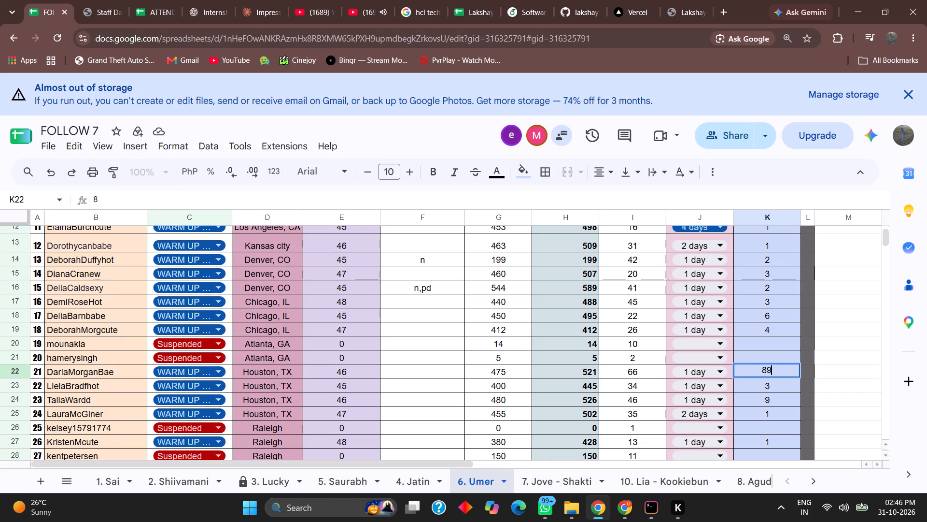
key(BackSpace)
key(BackSpace)
key(9)
key(Left)
key(Left)
key(Left)
key(Left)
key(Left)
key(Left)
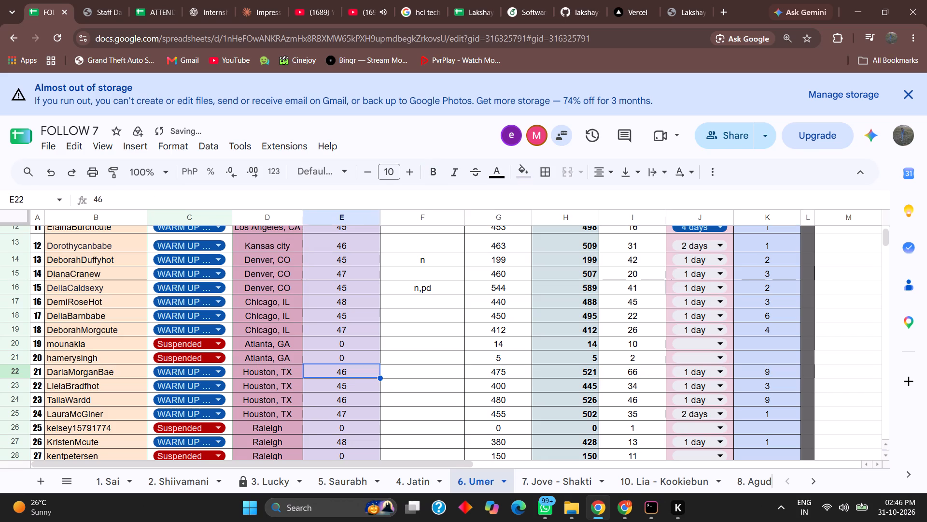
key(Left)
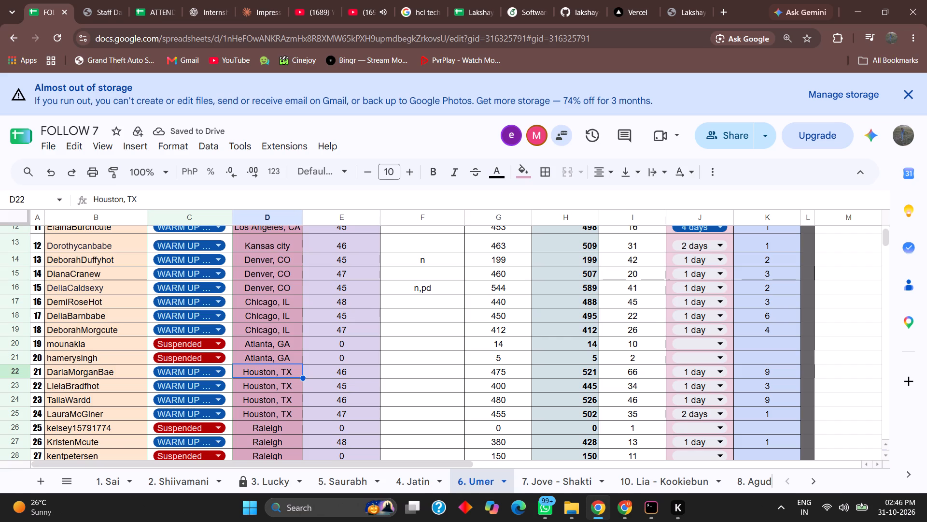
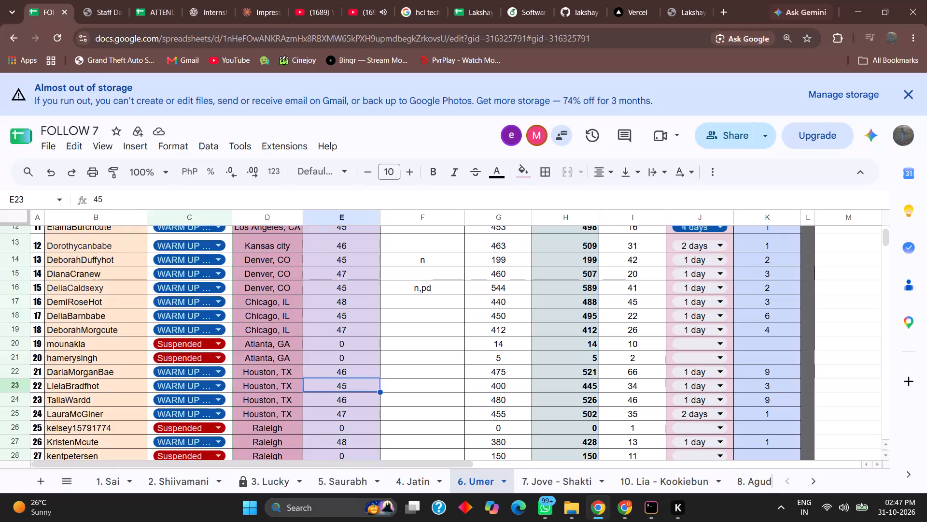
key(Right)
key(Right)
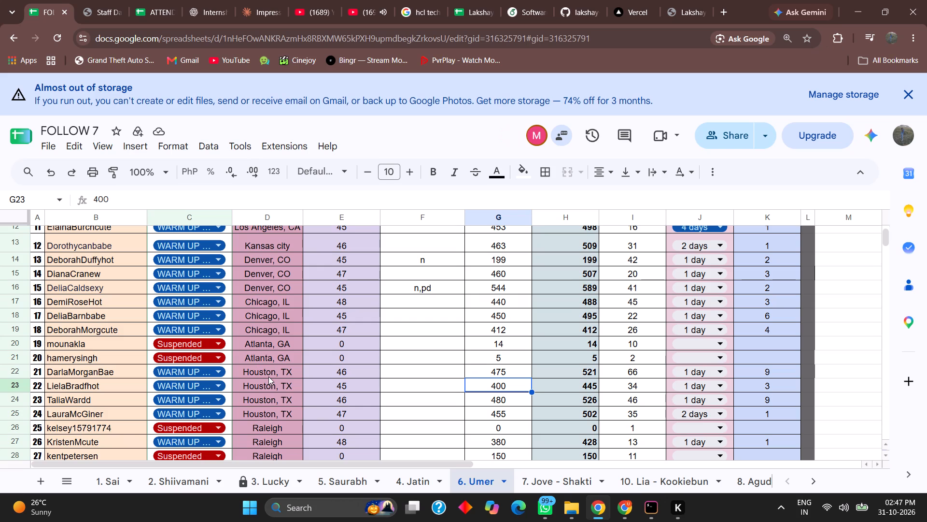
text(445)
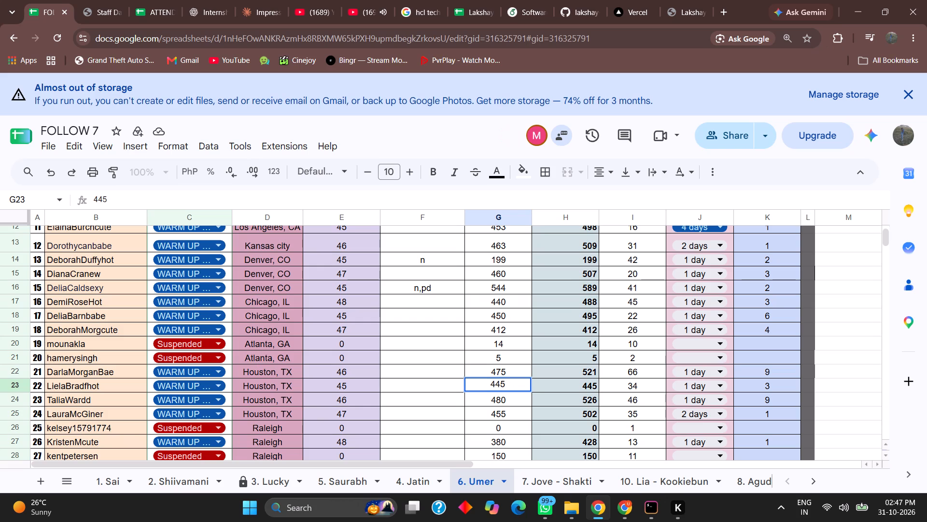
key(Right)
key(Right)
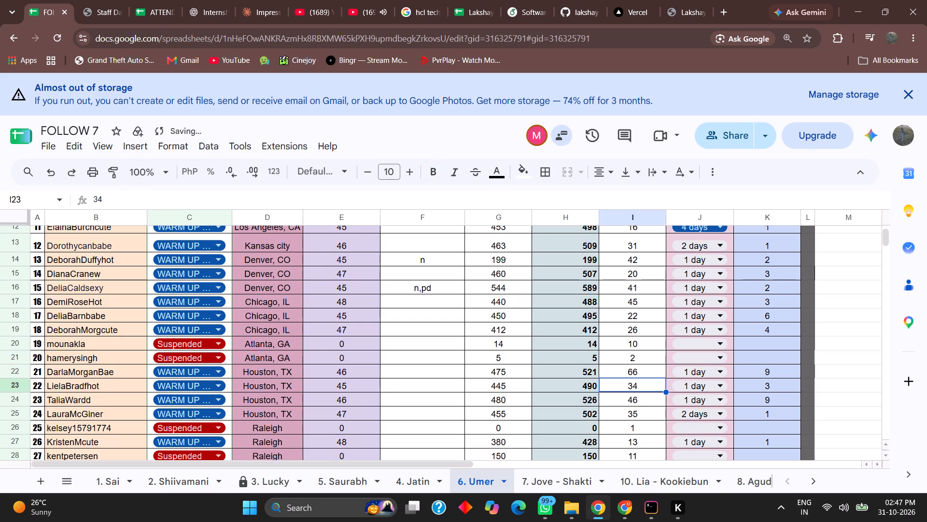
text(37)
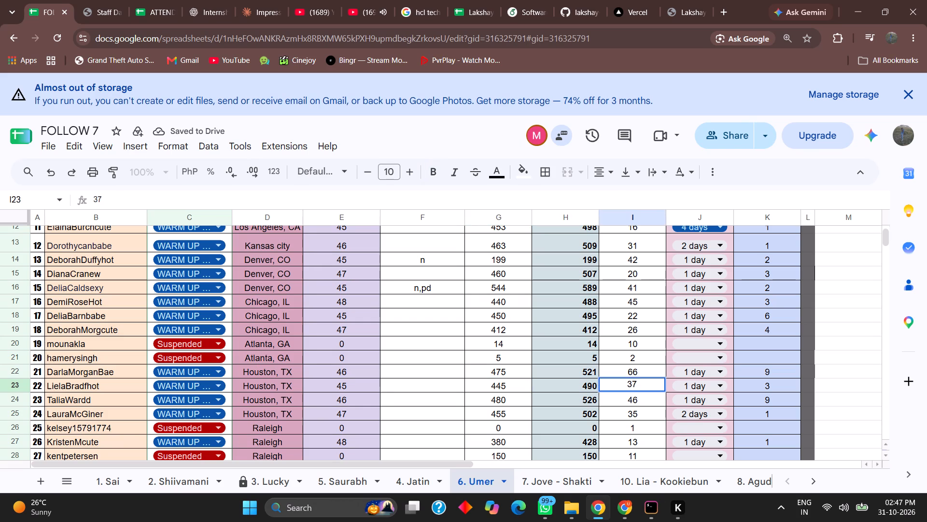
key(Right)
key(Right)
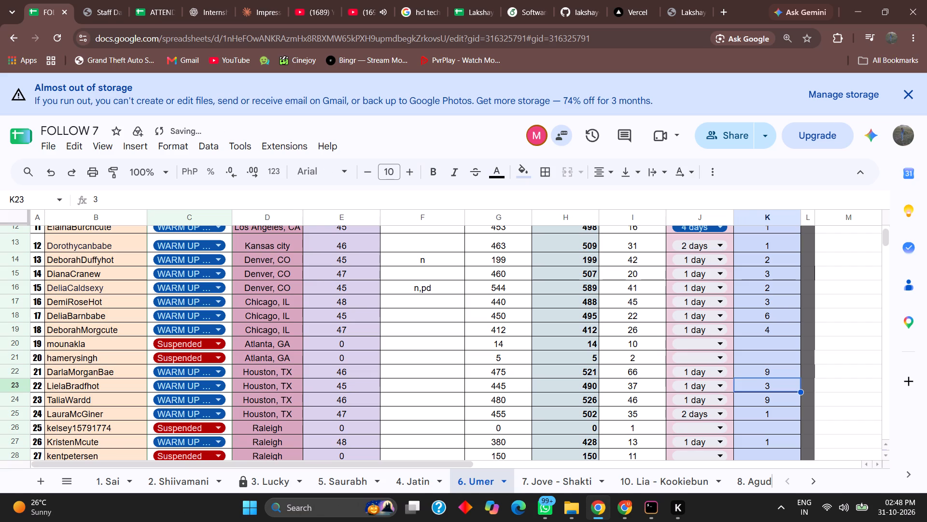
key(2)
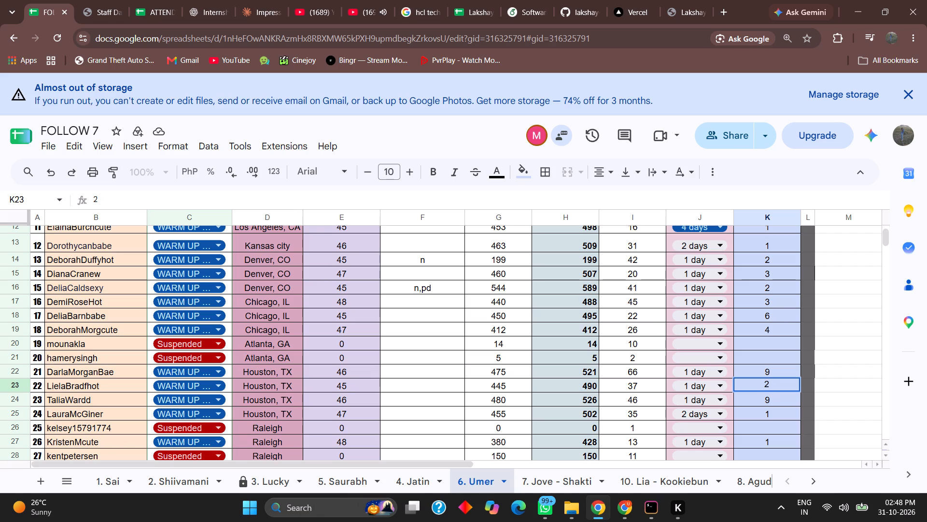
key(Down)
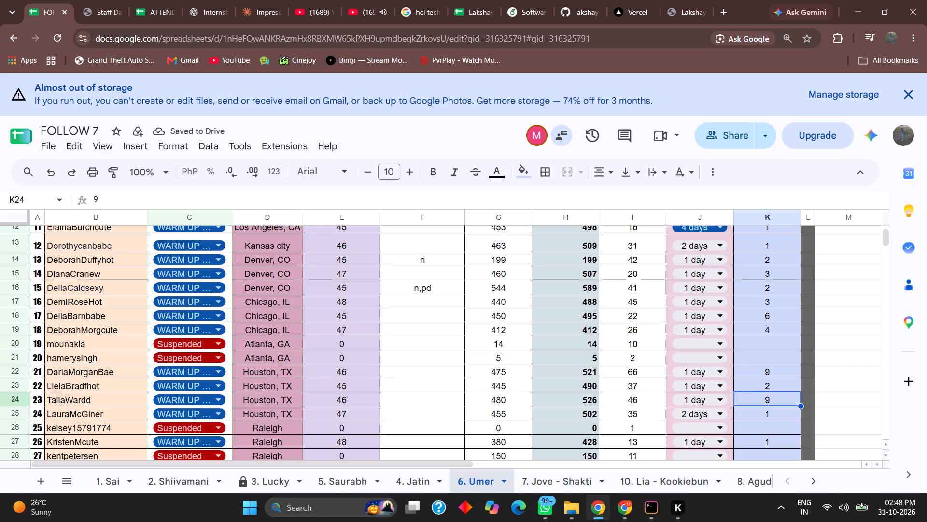
key(Left)
key(Left)
key(Left)
key(Left)
key(Left)
key(Left)
key(Left)
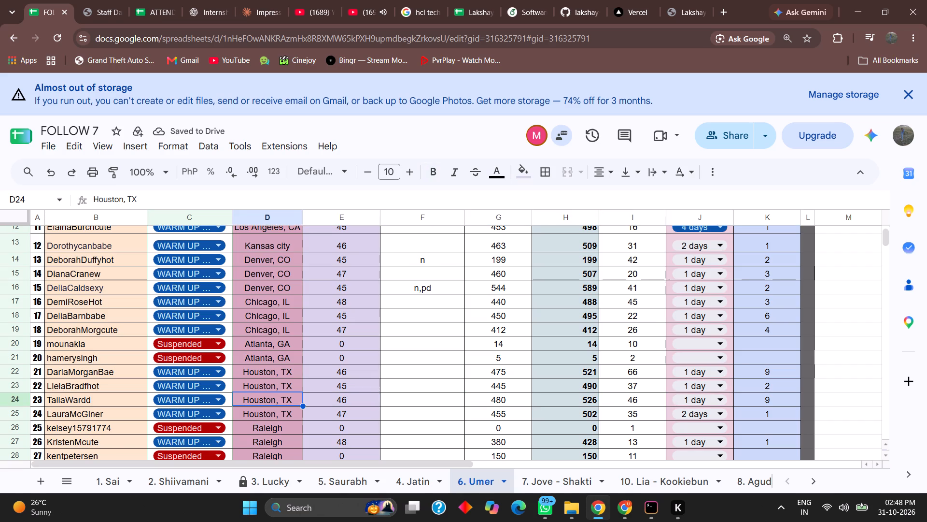
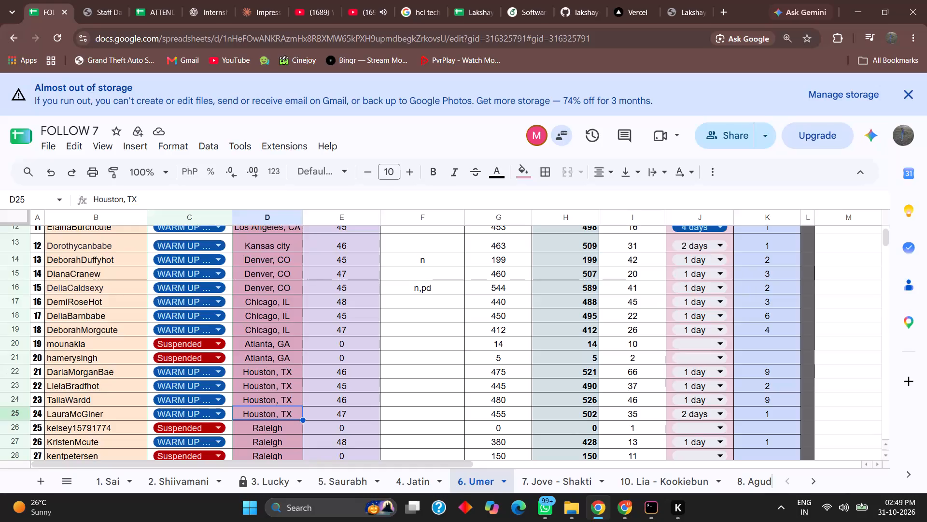
key(Up)
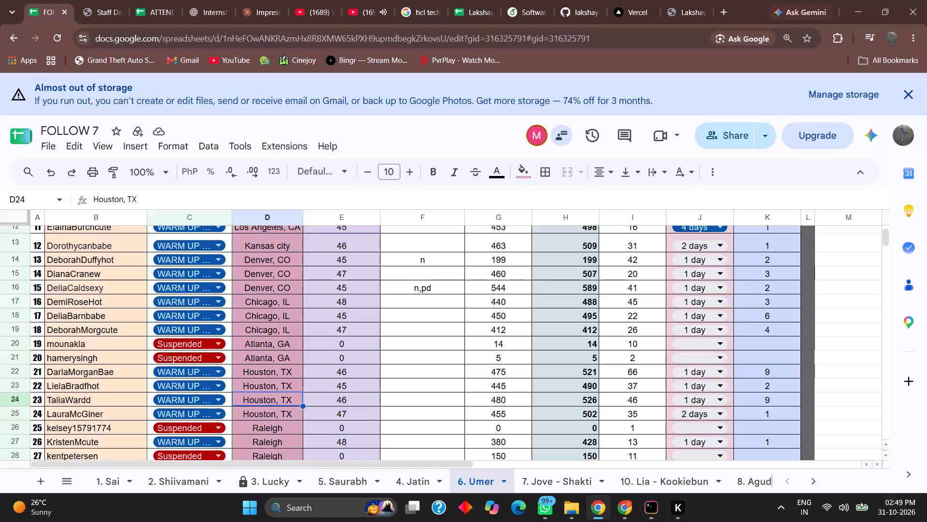
key(Right)
key(Right)
key(Right)
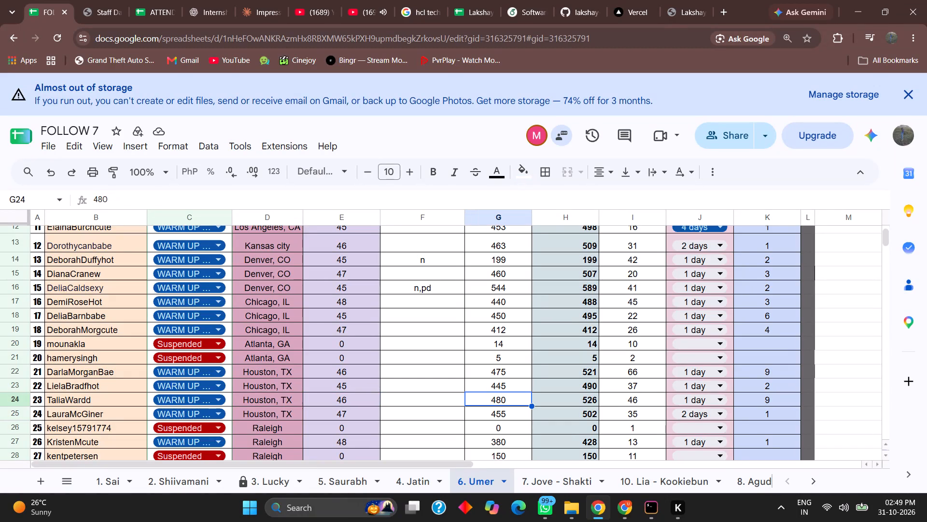
key(5)
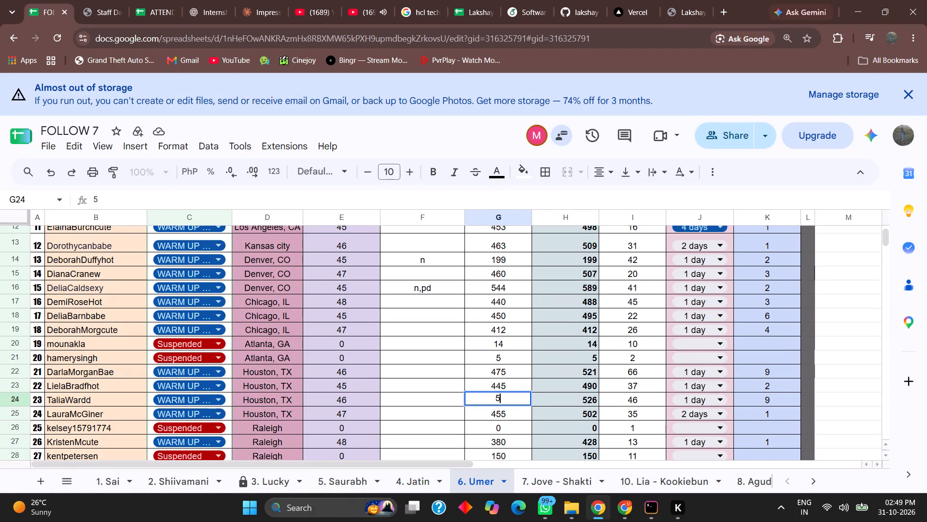
text(25)
key(Right)
key(Right)
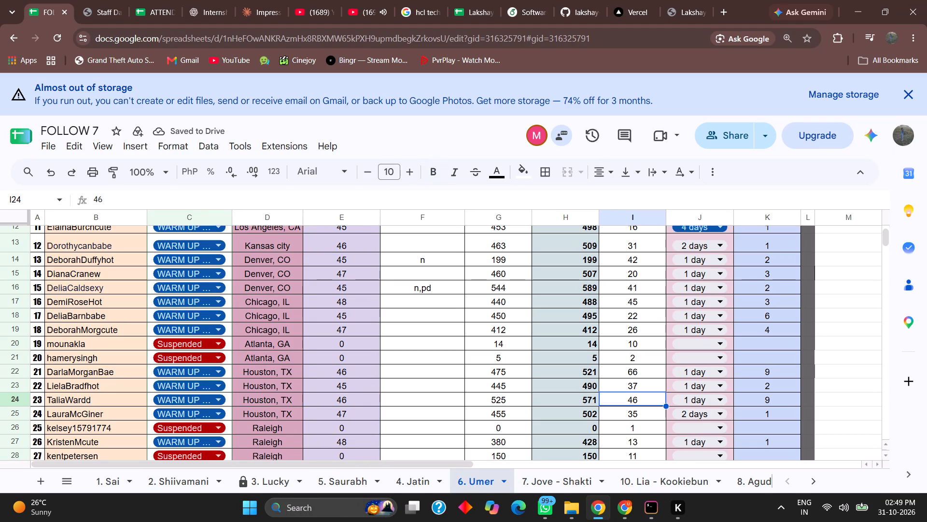
text(52)
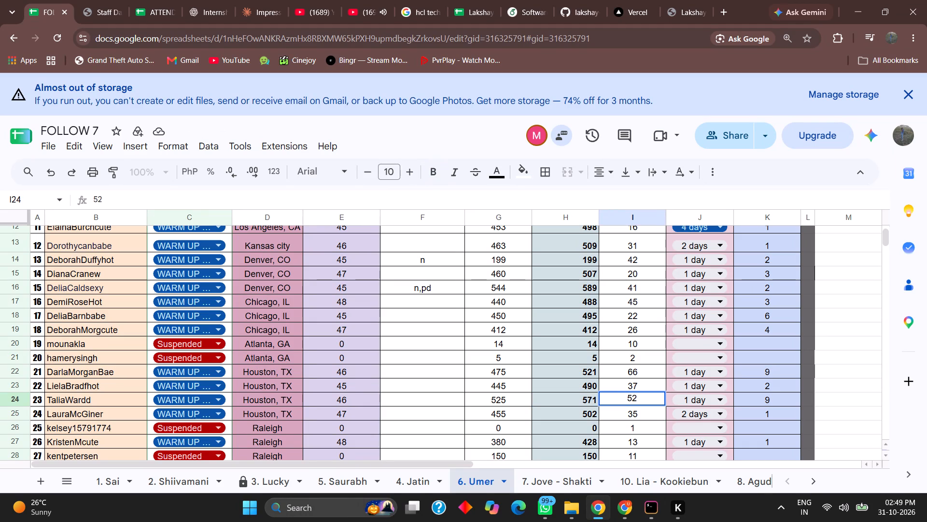
key(Right)
key(Right)
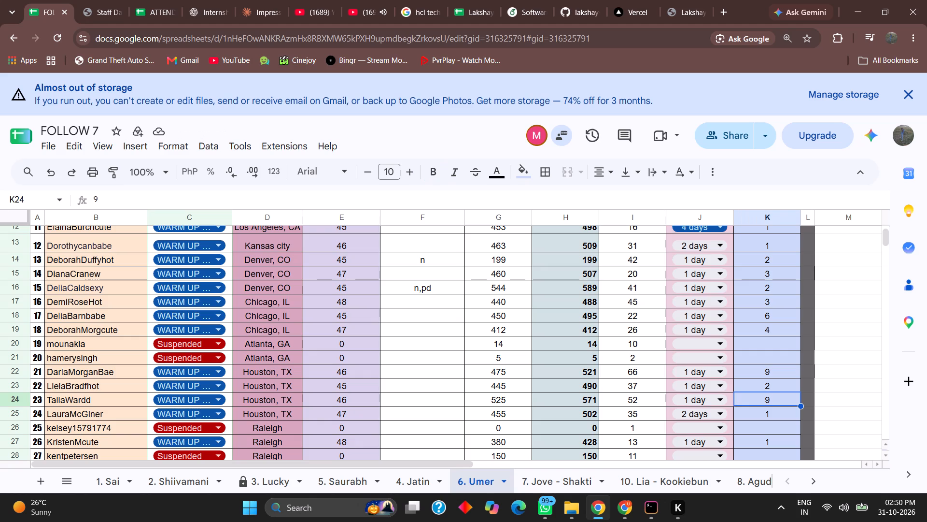
key(4)
key(Left)
key(Left)
key(Left)
key(Left)
key(Left)
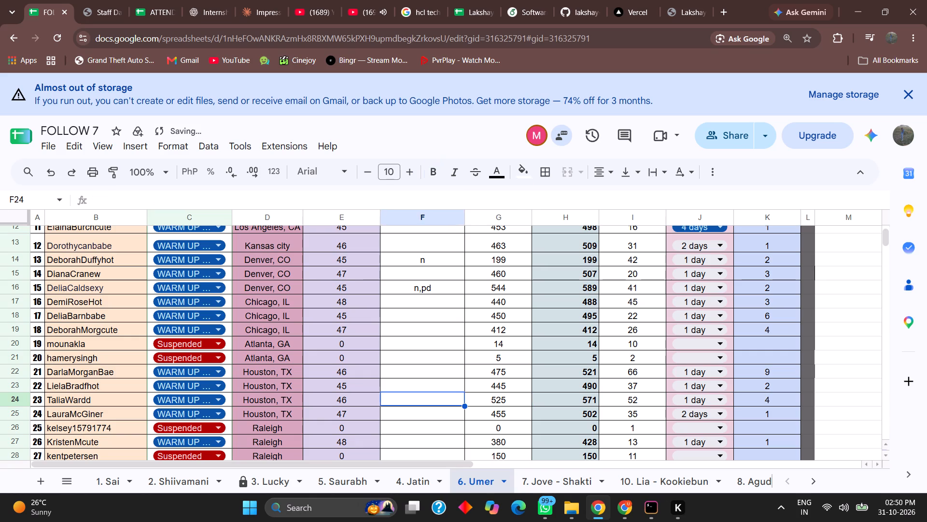
key(Left)
key(Left)
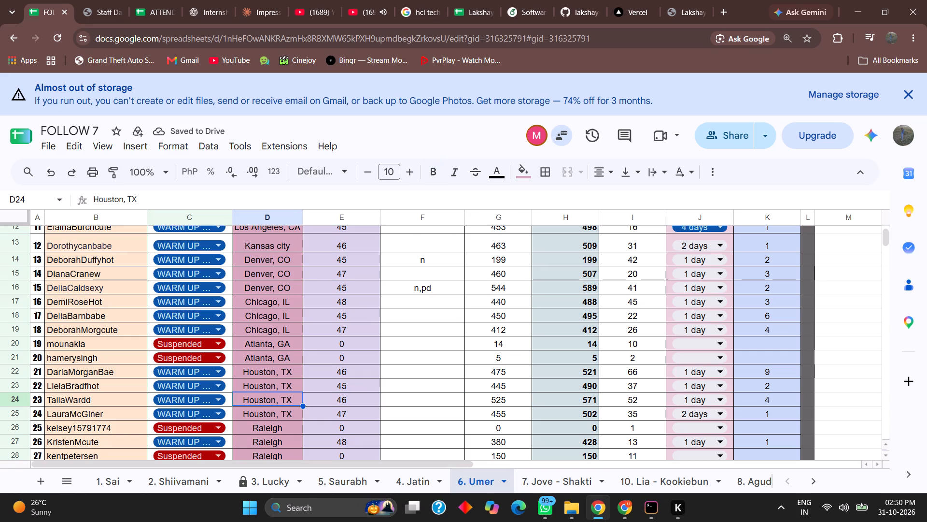
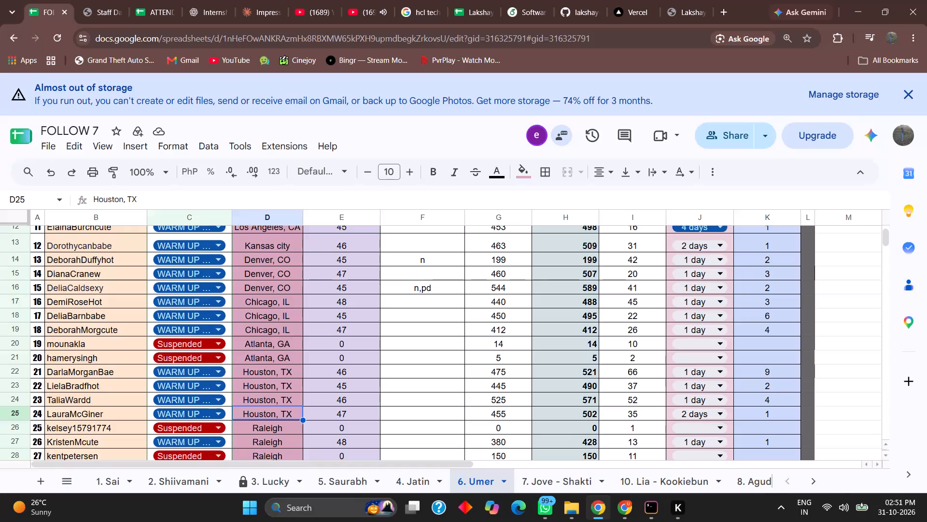
Update row 25, account number 24 in Houston, TX, with 496 in column G and 38 in column I.
key(Right)
key(Right)
key(Right)
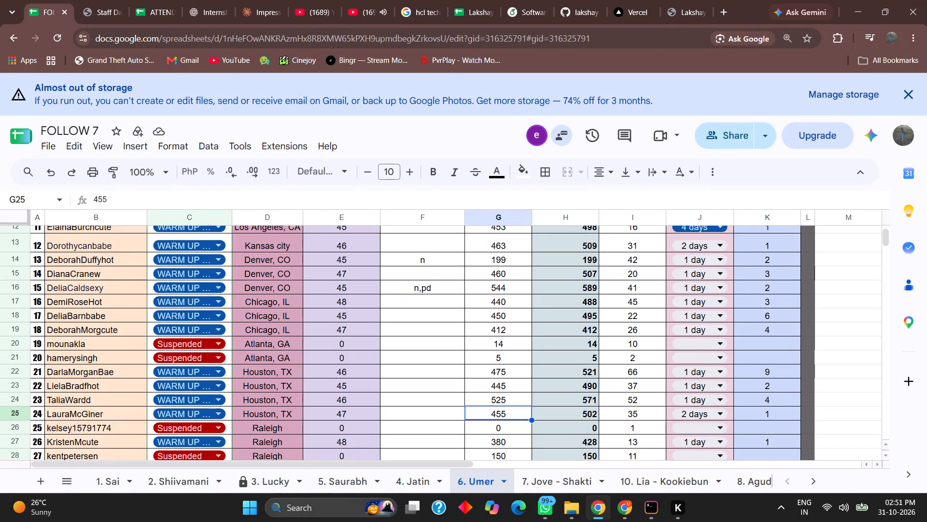
text(496)
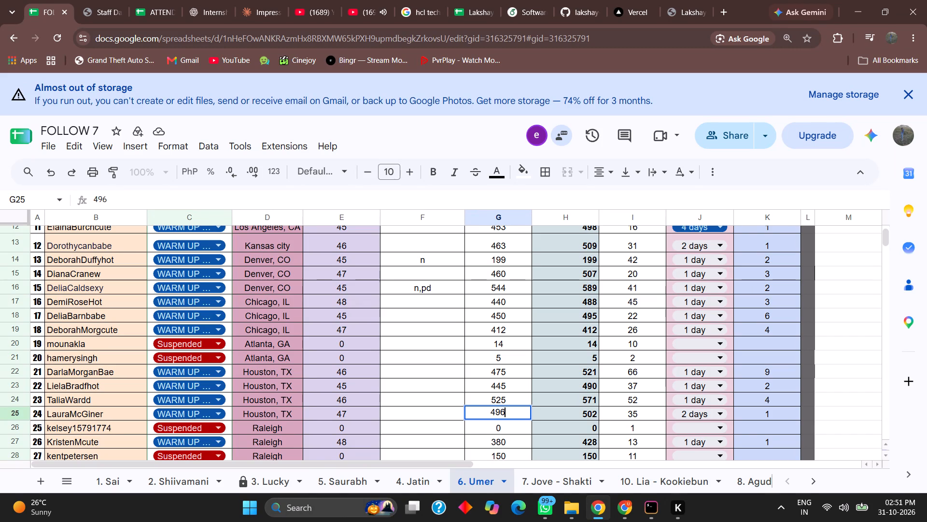
key(Right)
key(Right)
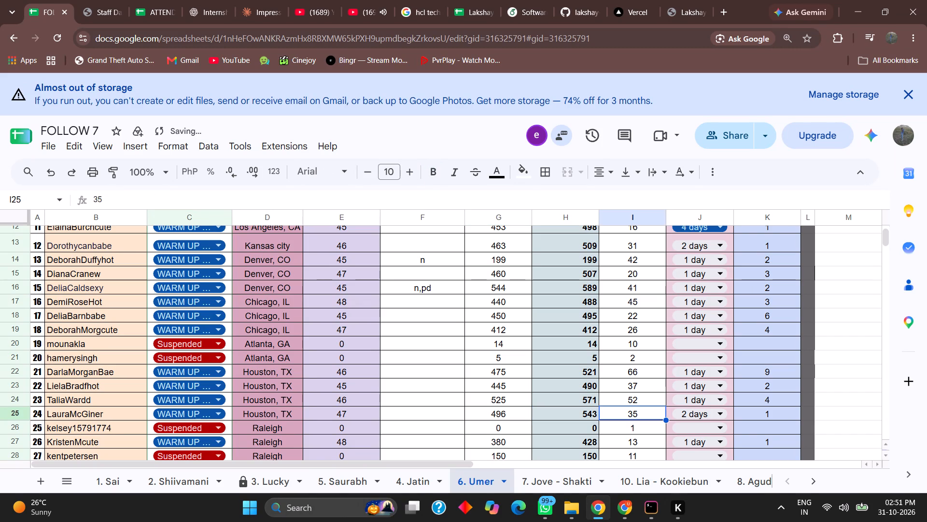
key(3)
key(8)
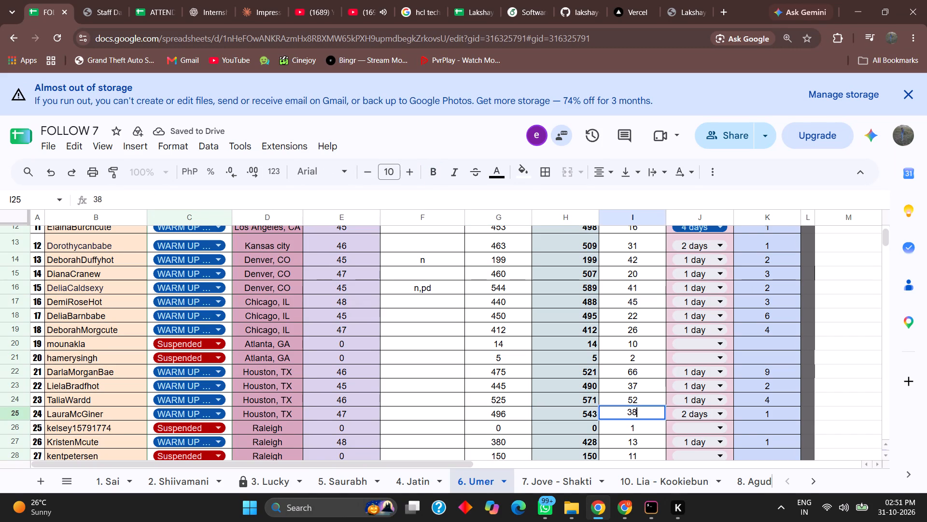
key(Right)
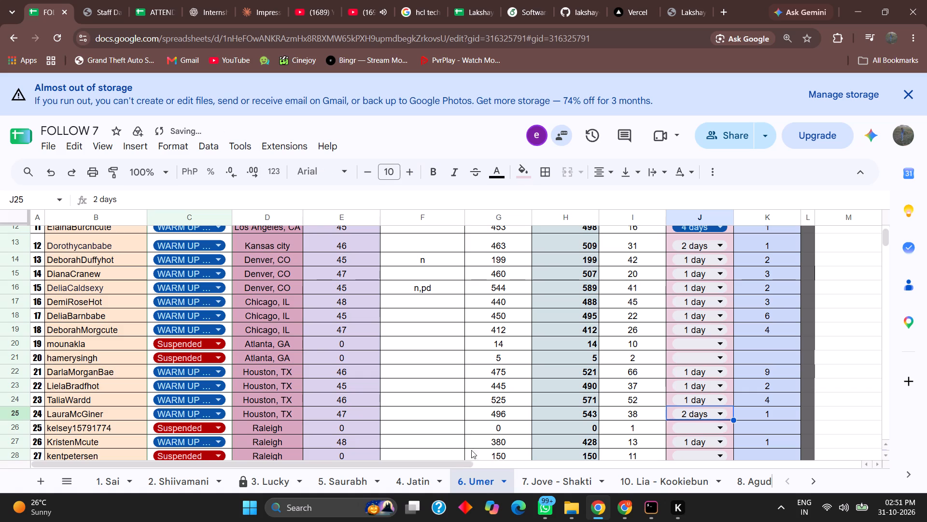
Set row 25's day count to 1 day and column K to 2, and return to the row's Houston, TX cell.
click(681, 412)
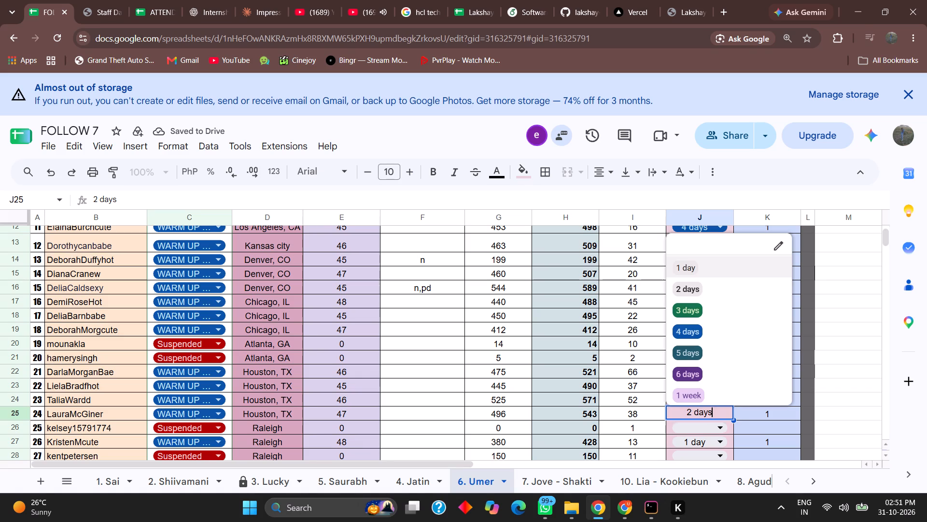
click(702, 276)
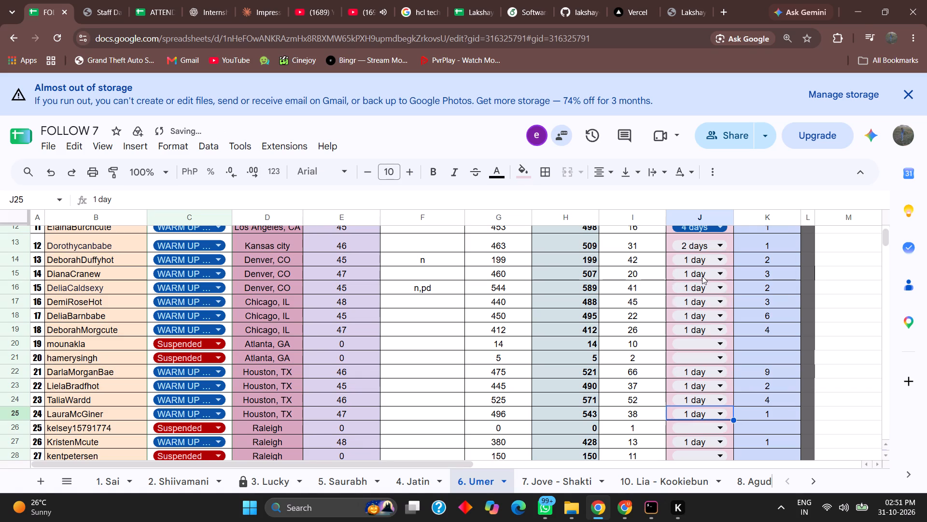
click(795, 412)
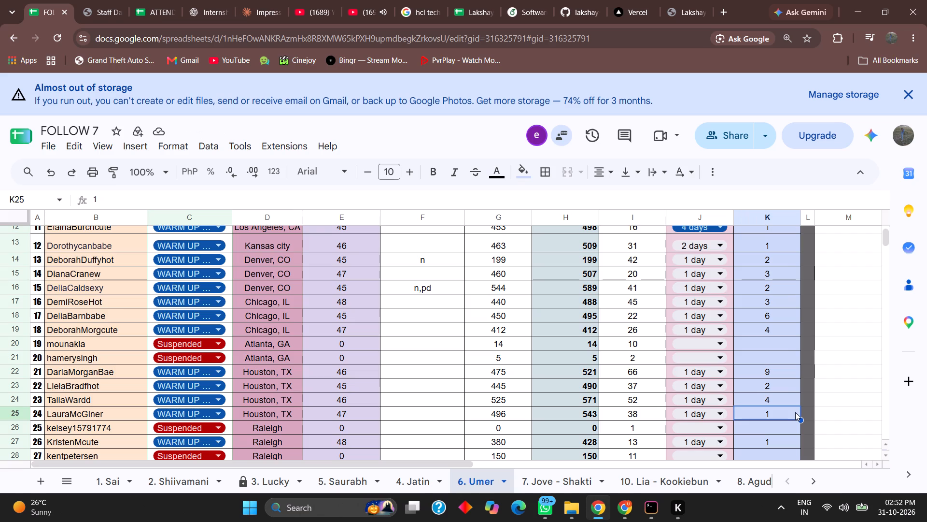
key(2)
key(Left)
key(Left)
key(Left)
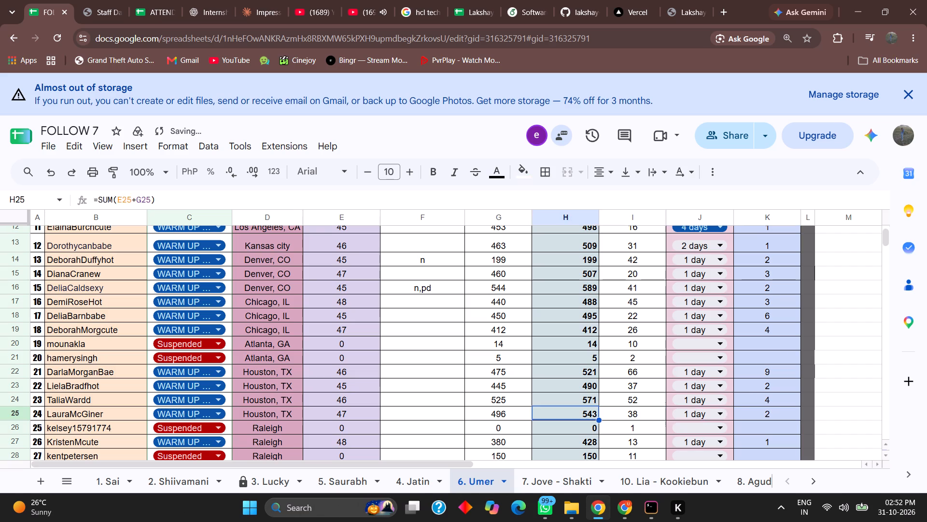
key(Left)
key(Left)
key(Left)
key(Left)
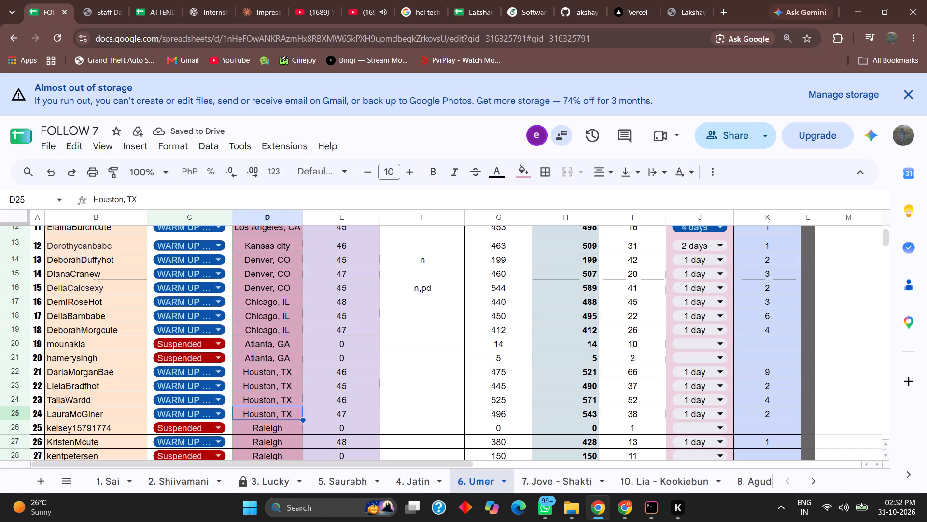
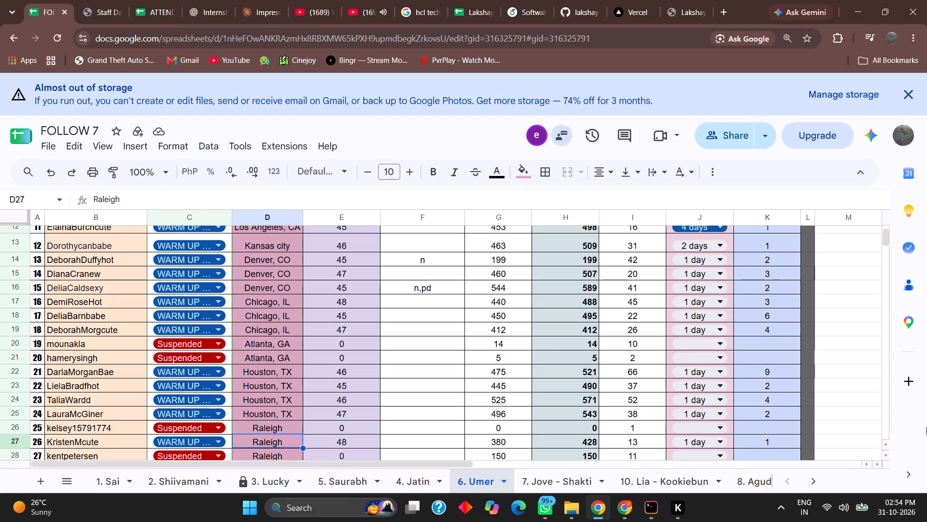
Update row 27, account number 26 in Raleigh, with 424 in column G and 12 in column I.
scroll(442, 365, down, 3)
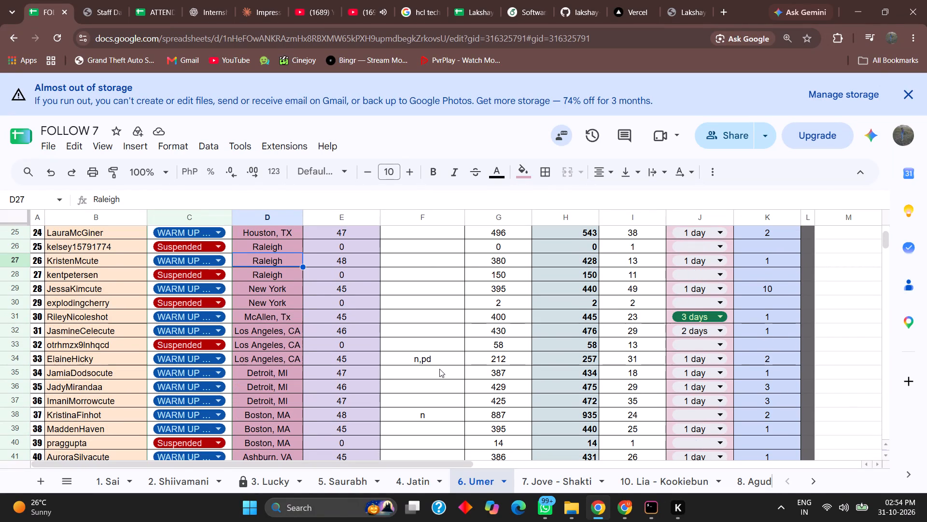
key(Right)
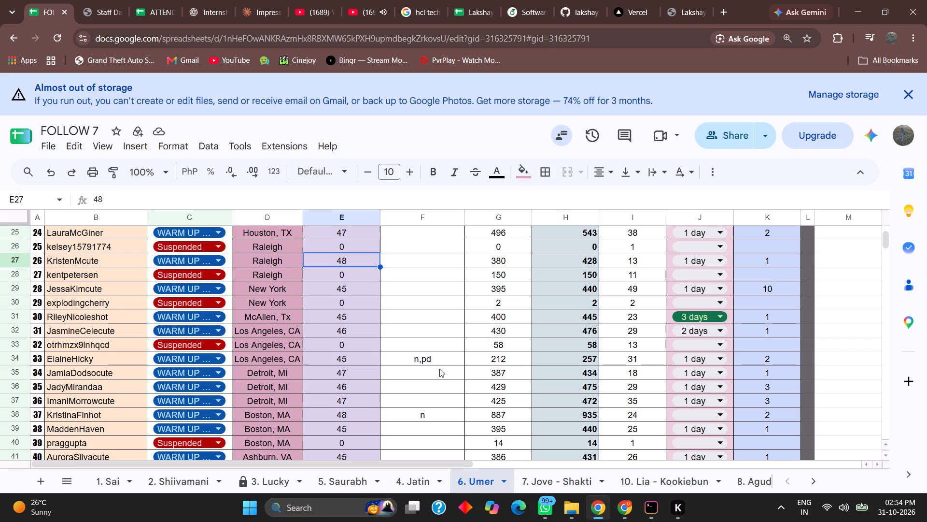
key(Right)
key(Right)
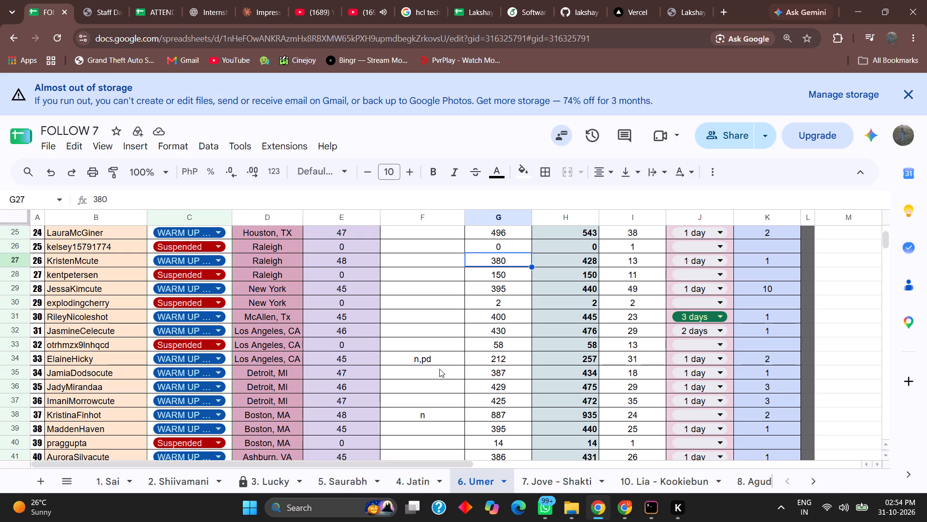
text(424)
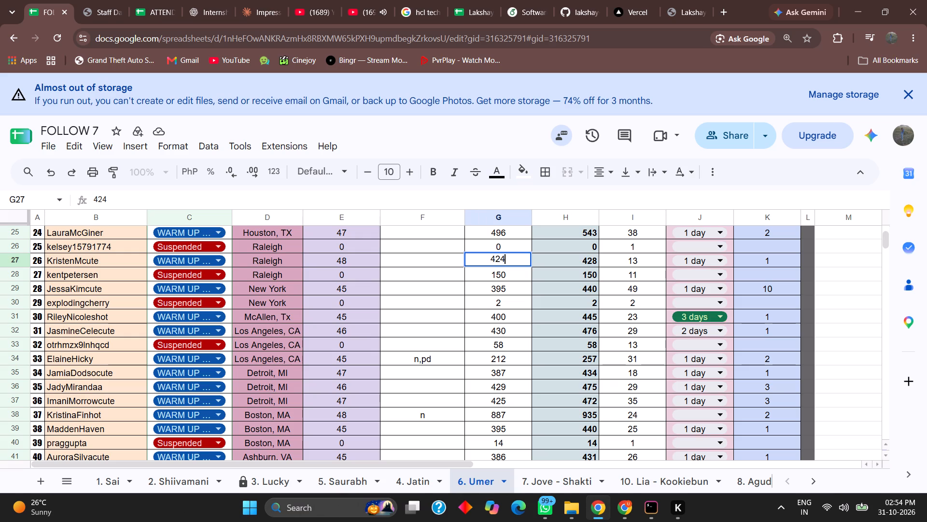
key(Right)
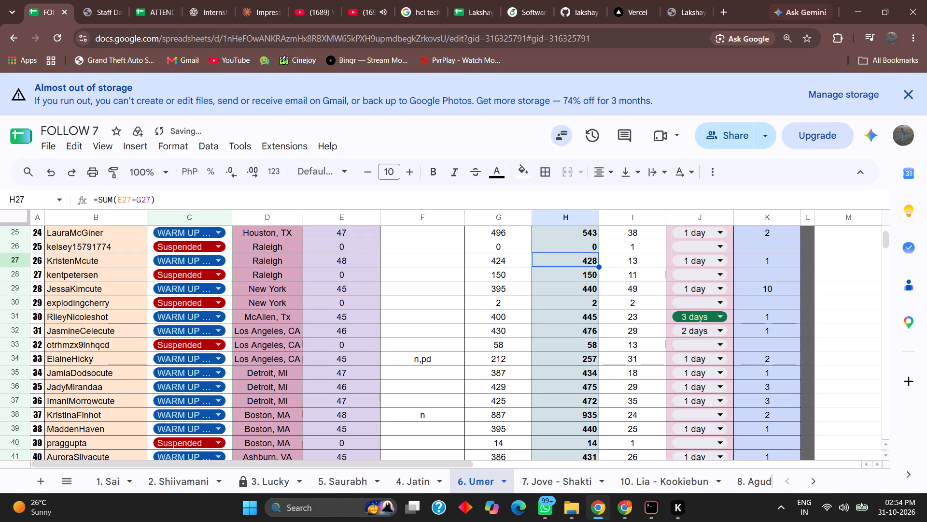
key(Right)
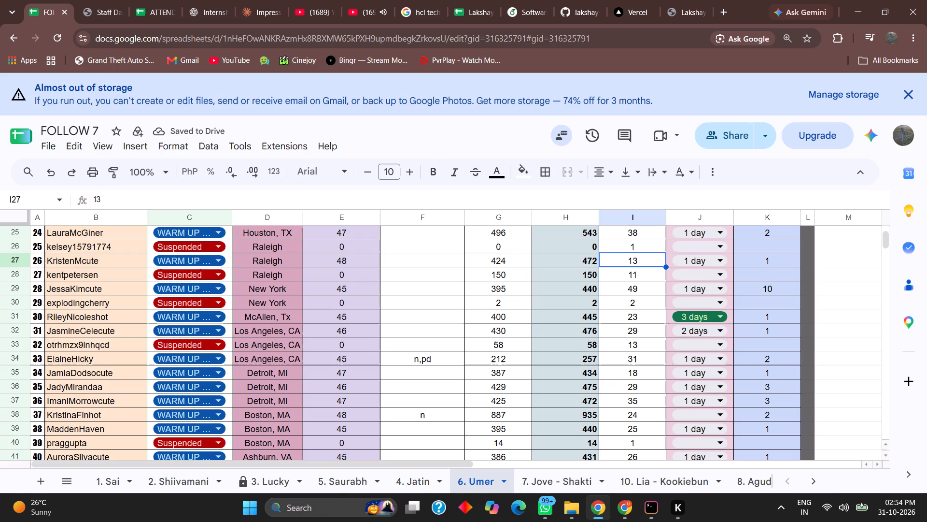
key(1)
key(2)
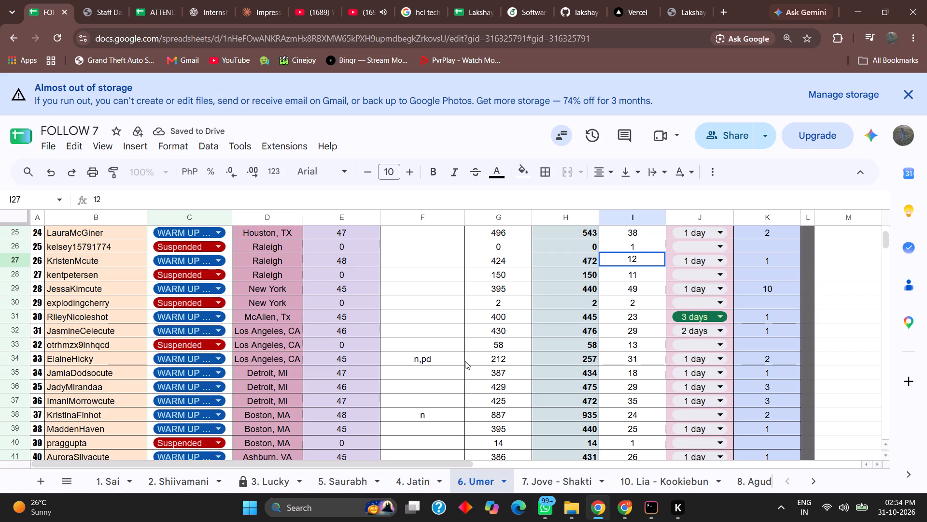
Set row 27's day count to 2 days, check column K, and return to the row's Raleigh cell.
click(695, 256)
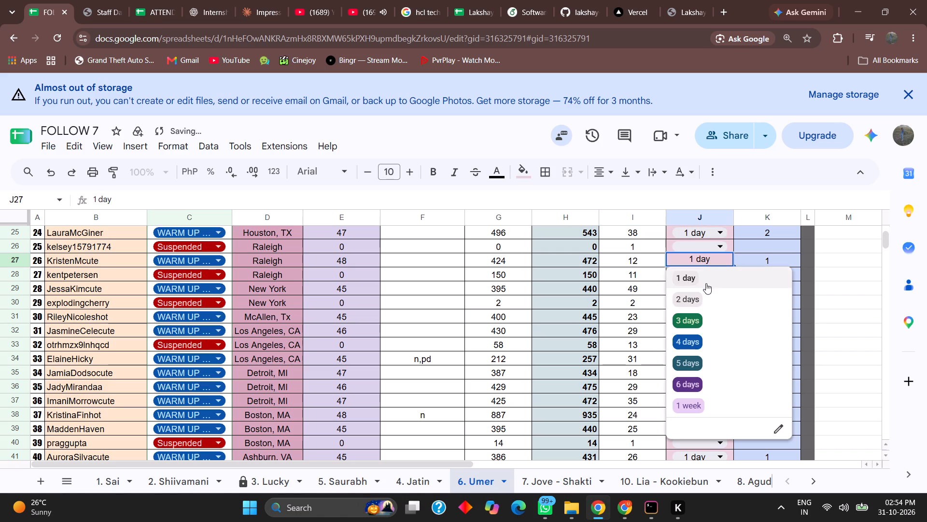
click(709, 291)
click(759, 262)
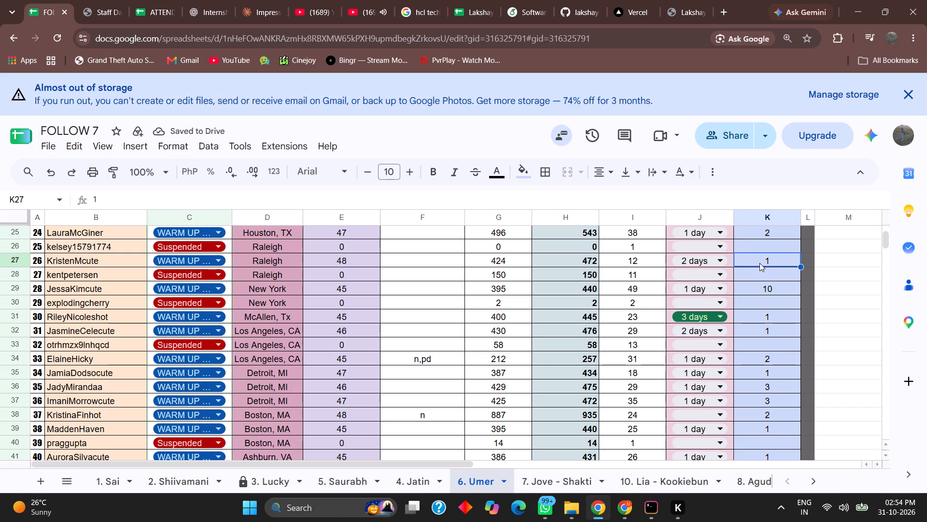
key(Left)
key(Left)
key(Left)
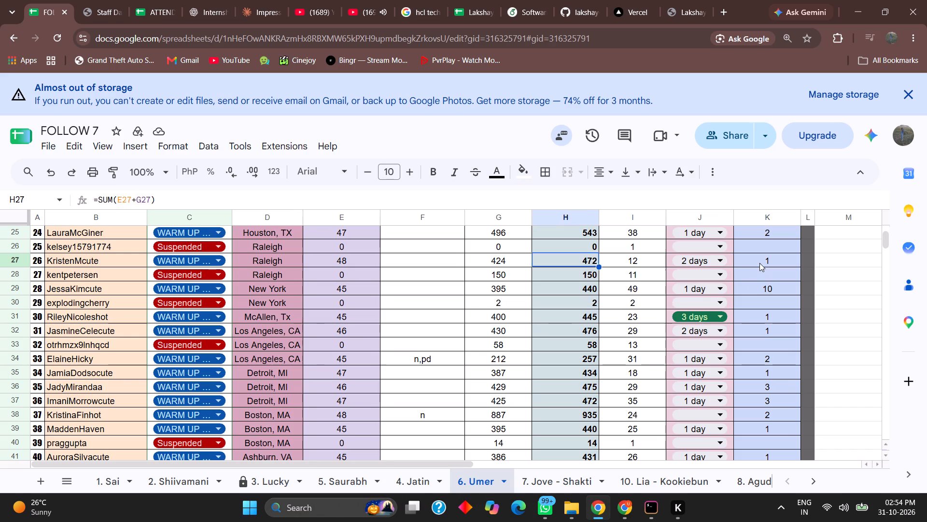
key(Left)
key(Left)
key(Left)
key(Left)
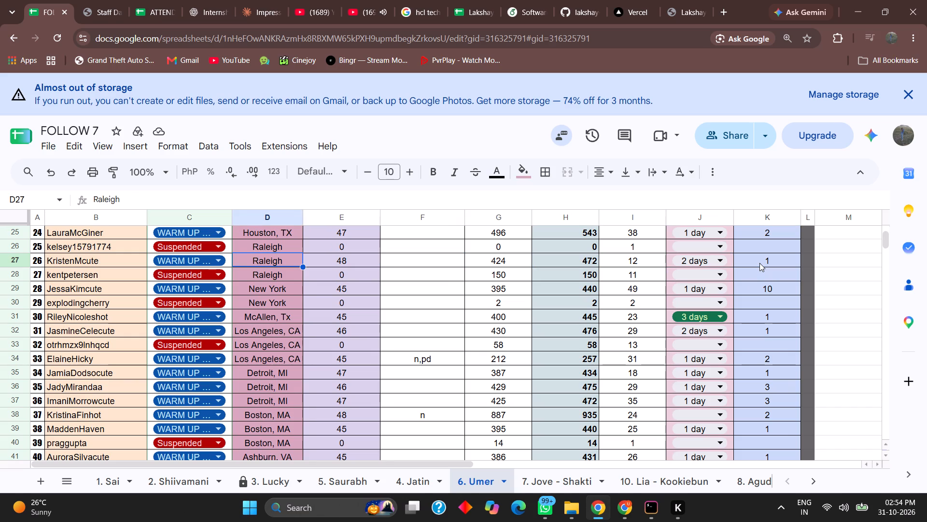
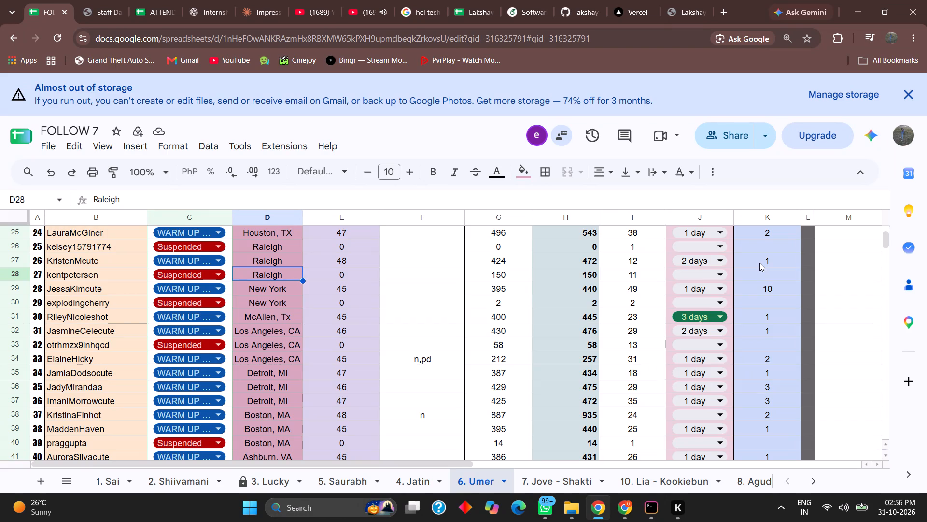
Update row 29, account number 28 in New York, with 439 in column G and 50 in column I.
key(Right)
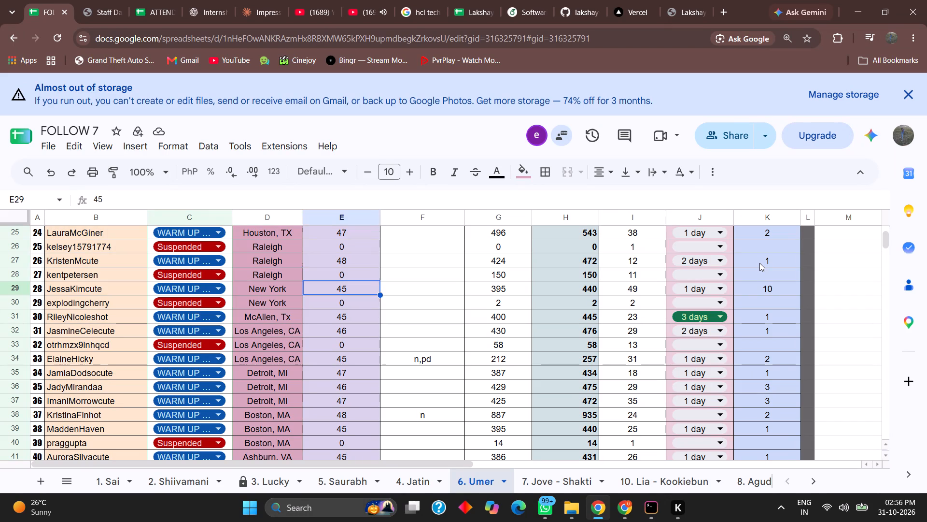
key(Right)
key(Right)
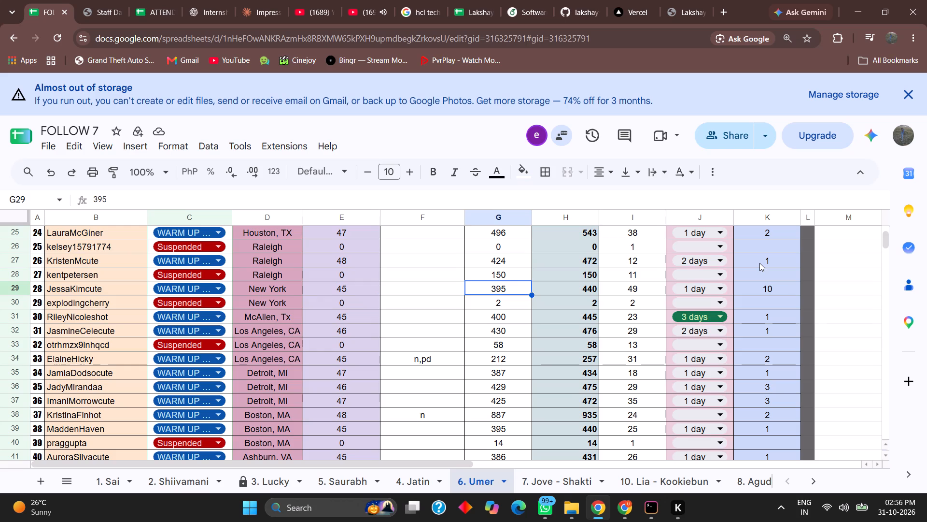
text(43)
key(9)
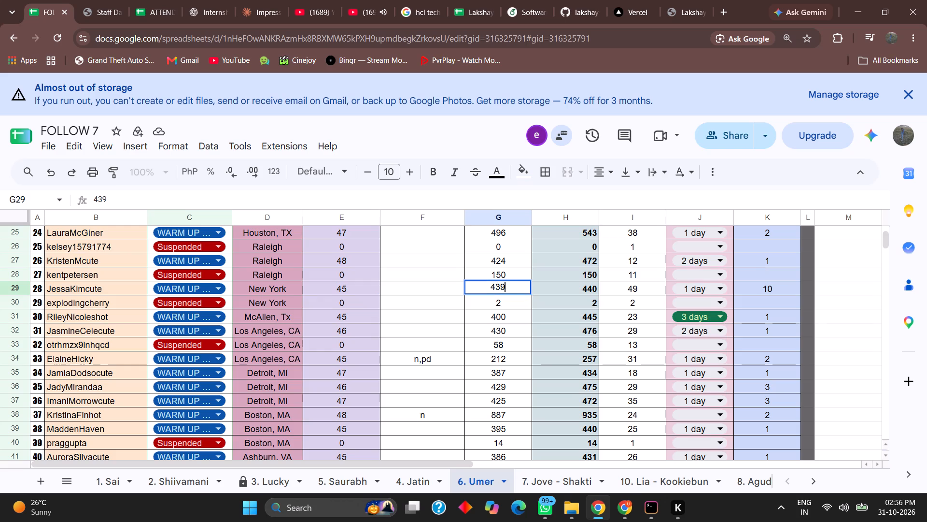
key(Right)
key(Right)
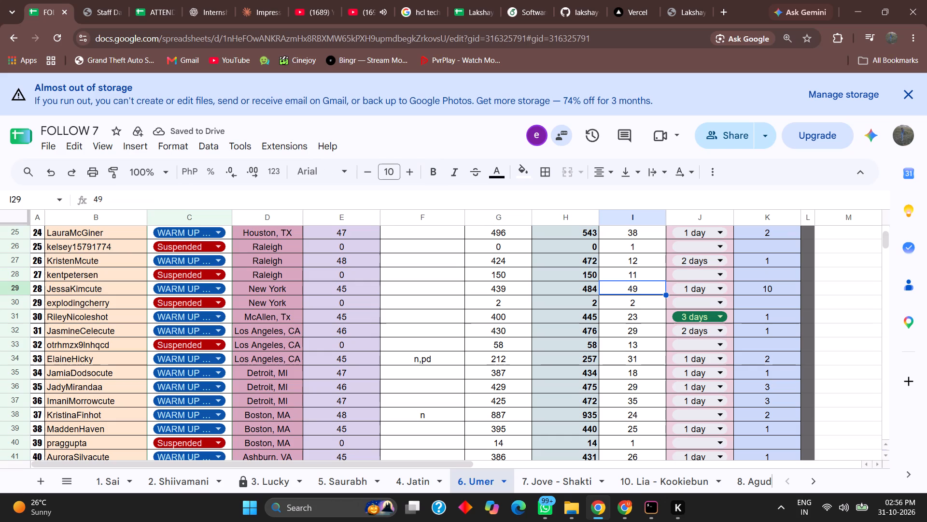
key(5)
key(0)
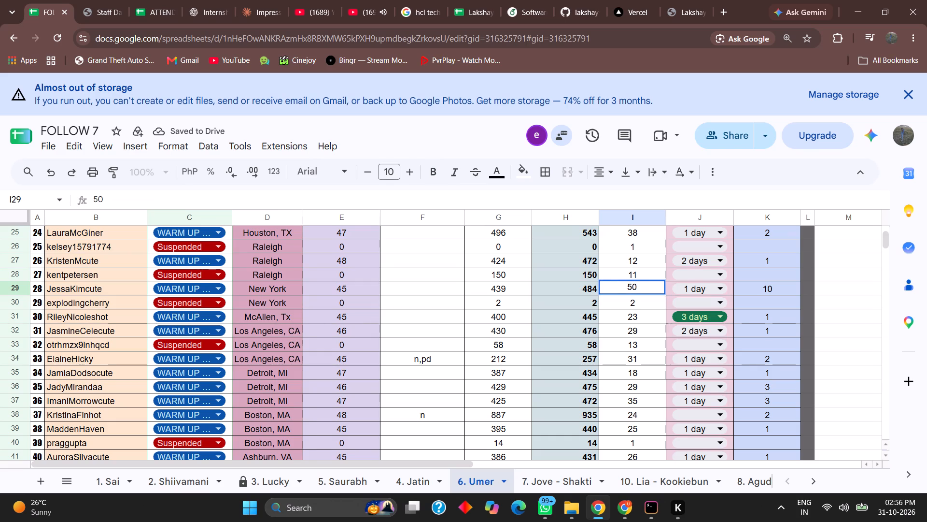
Set row 29's column K value to 2 and return to the row's New York cell.
key(Right)
key(Right)
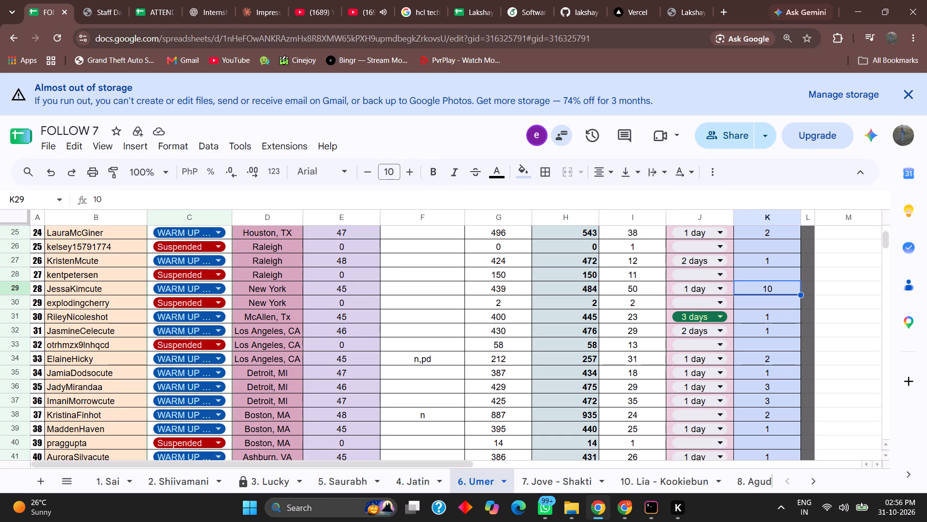
key(2)
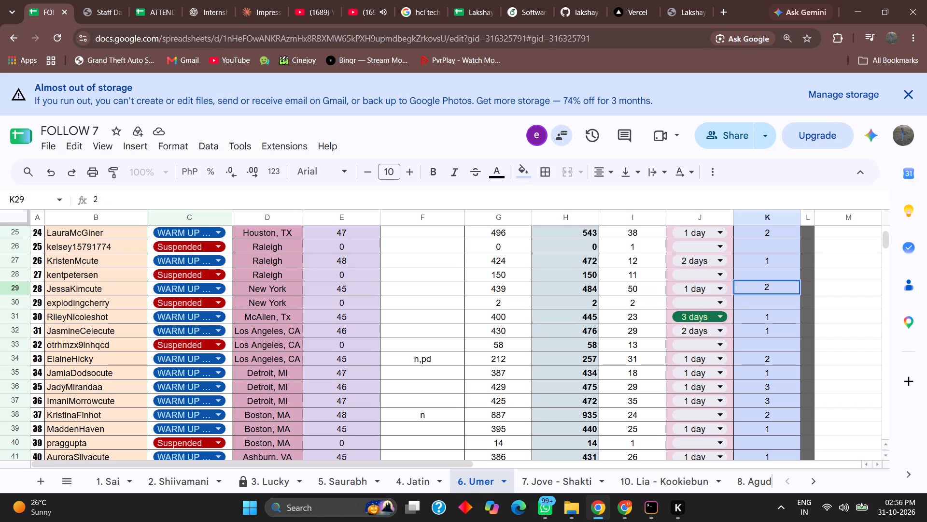
key(Left)
key(Left)
key(Left)
key(Left)
key(Left)
key(Left)
key(Left)
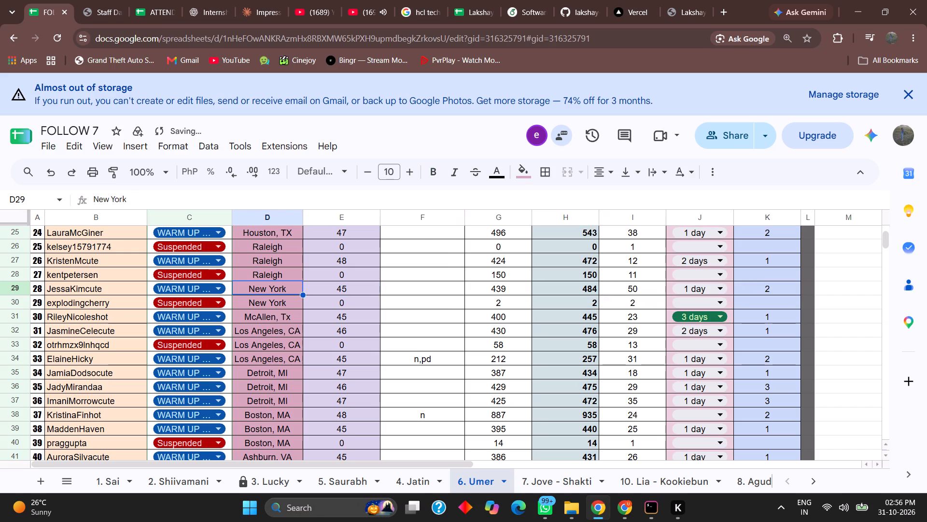
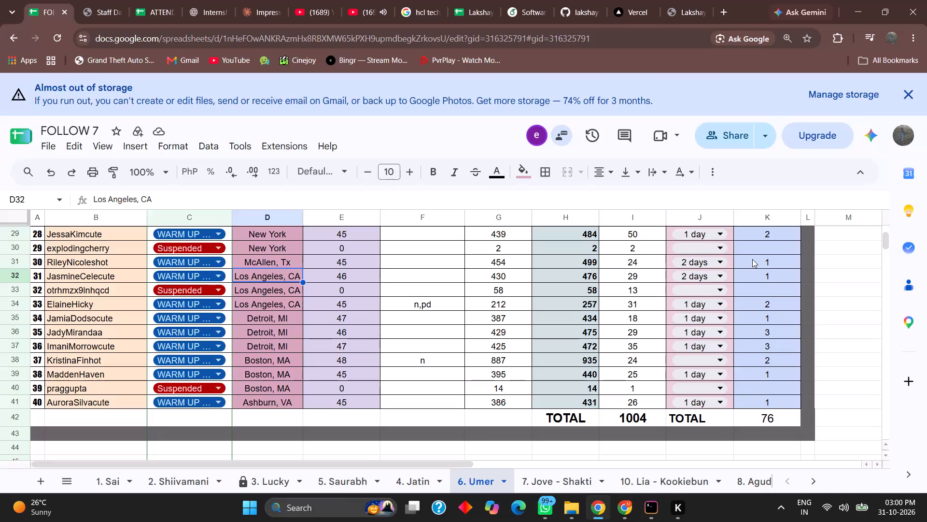
Update row 32, account number 31 in Los Angeles, with 475 in column G and 30 in column I.
key(Right)
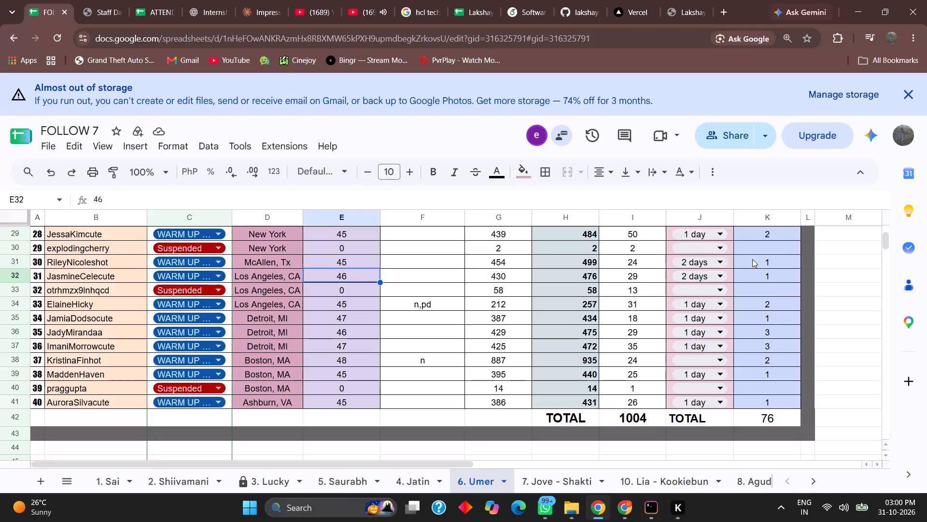
key(Right)
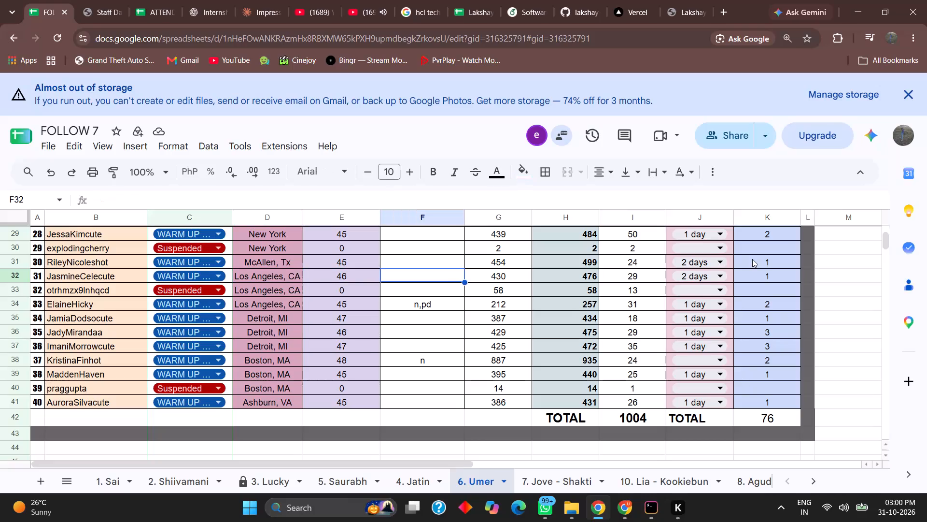
key(Right)
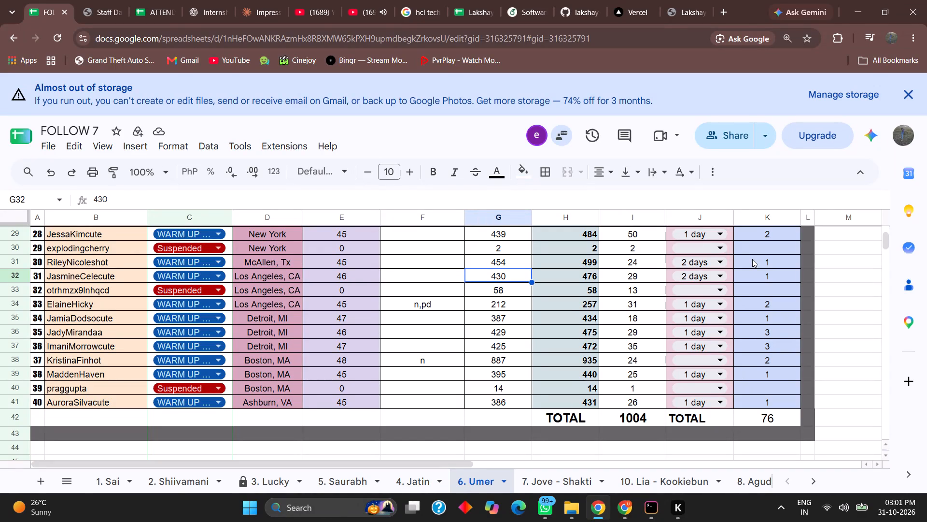
text(475)
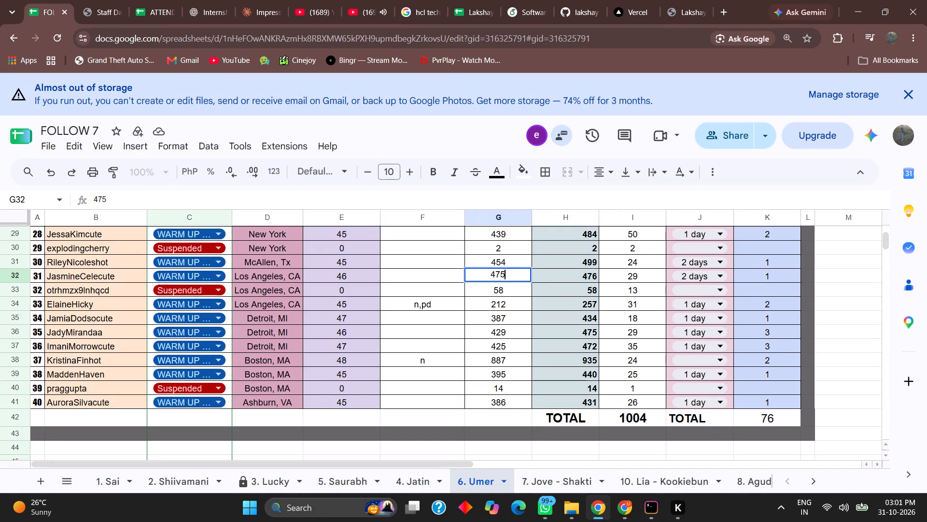
key(Right)
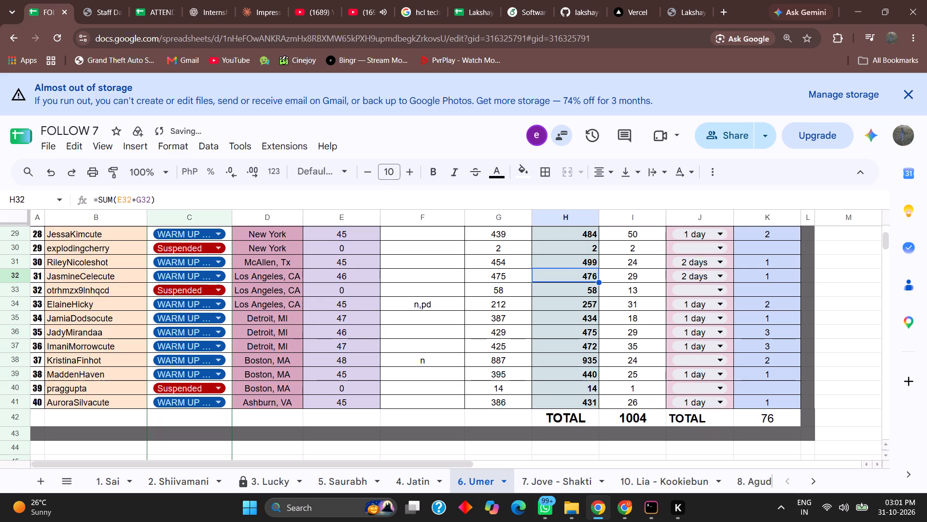
key(Right)
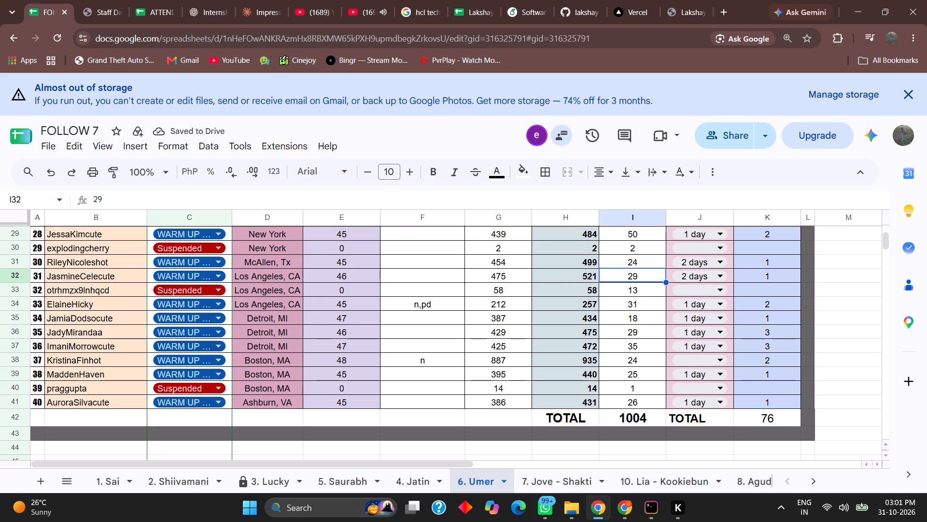
text(30)
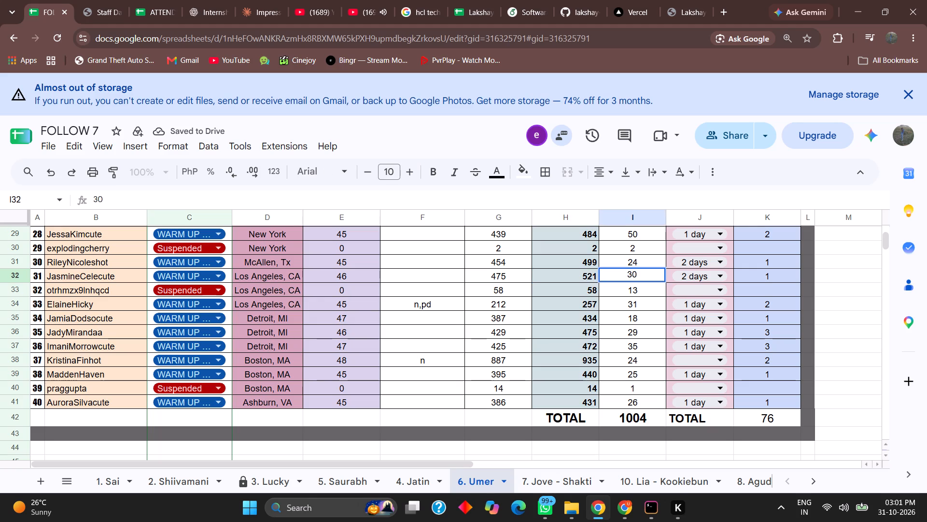
Set row 32's day count in column J to 1 day and return to the row's Los Angeles cell.
click(685, 278)
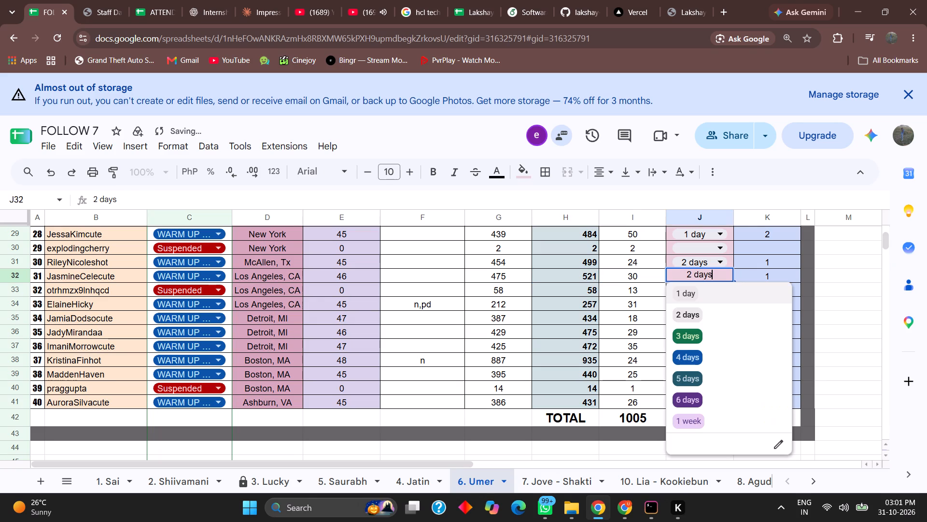
click(687, 301)
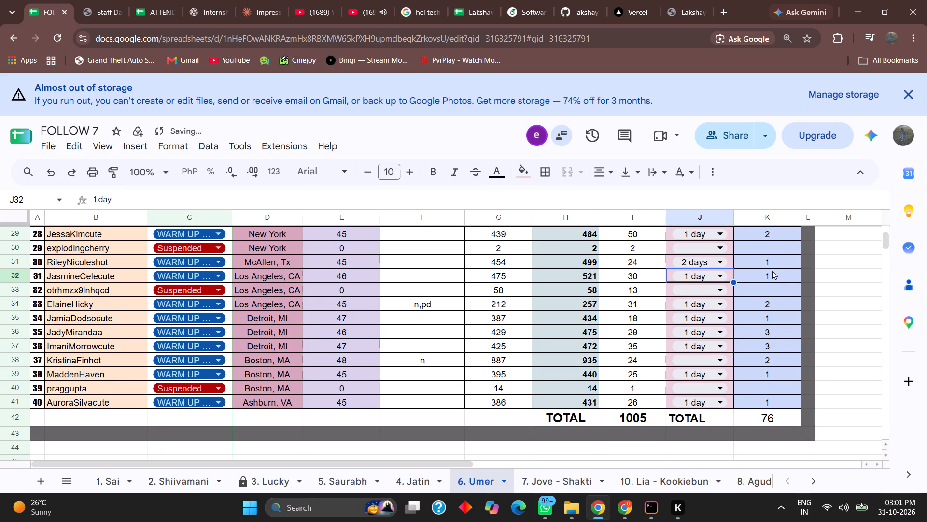
click(771, 272)
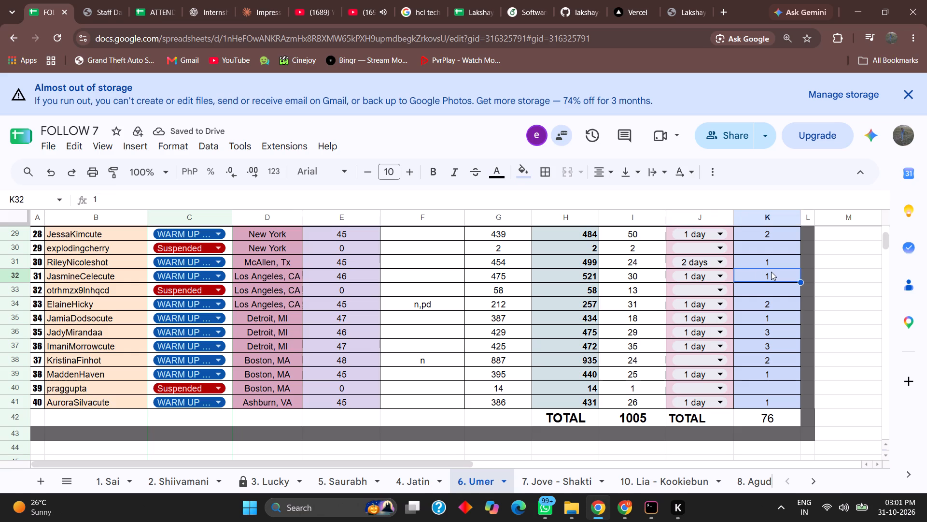
key(Left)
key(Left)
key(Left)
key(Left)
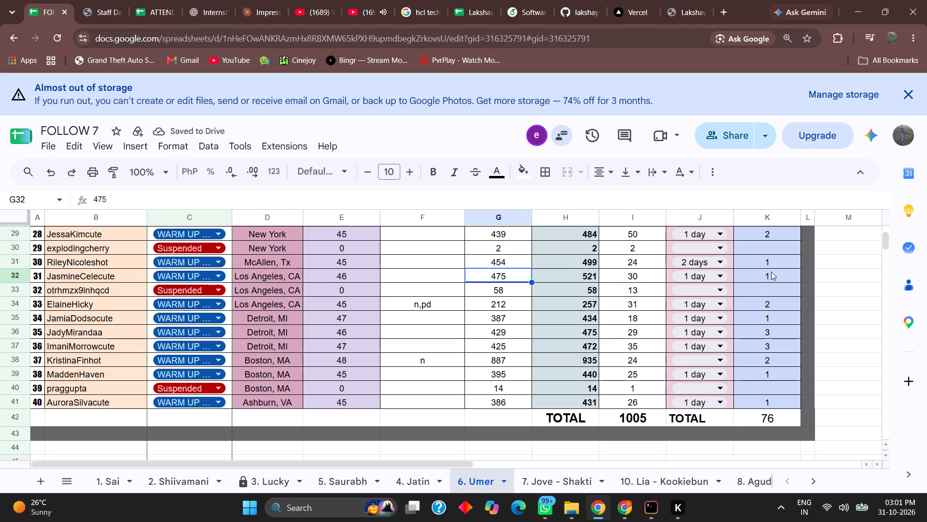
key(Left)
key(Left)
key(Left)
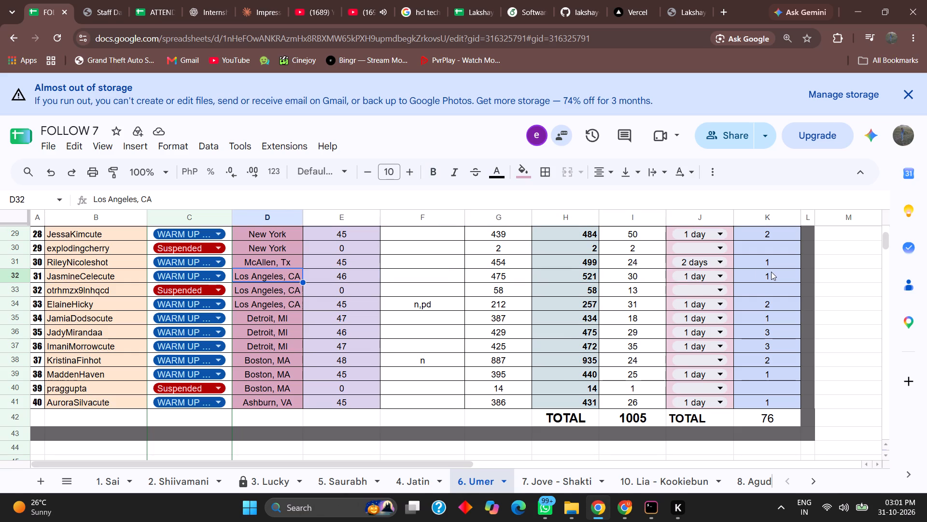
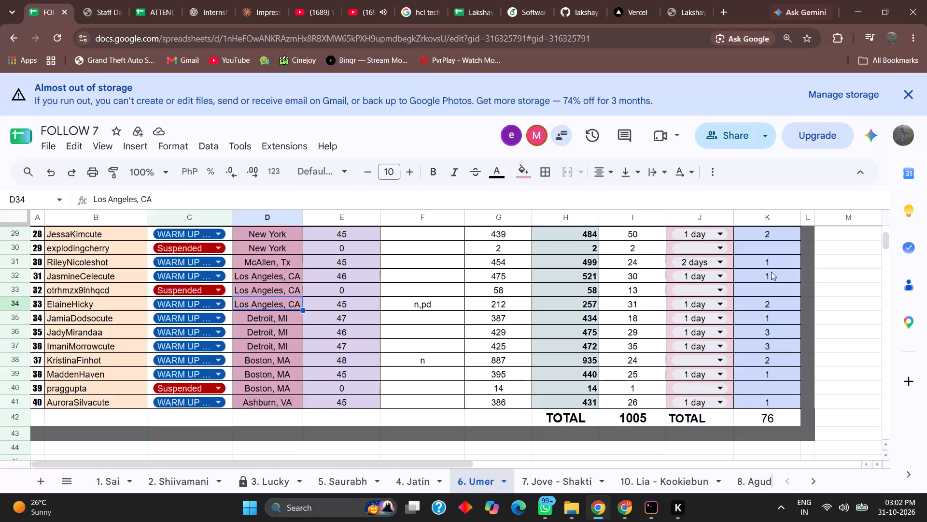
Select the Detroit location cell in row 35, the row for account number 34.
key(Down)
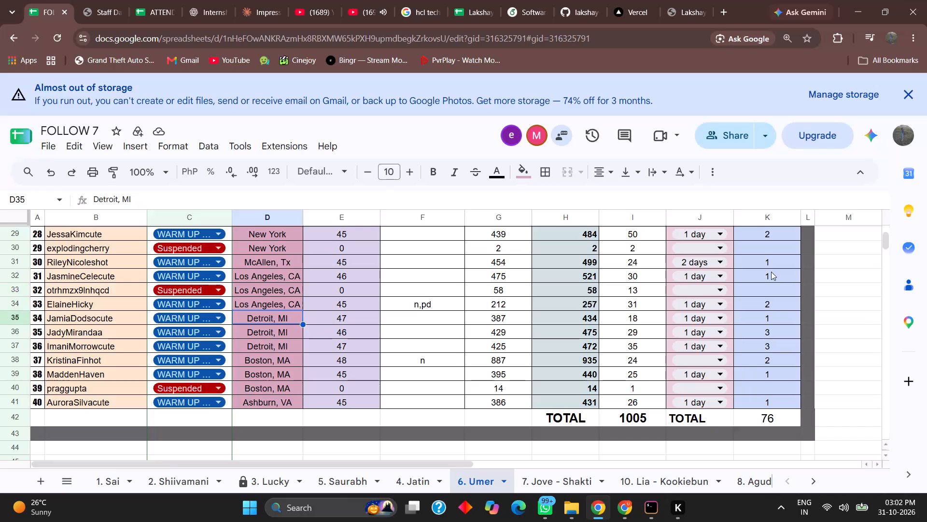
Switch to the YouTube video page and play the suggested video Travis Scott - SIRENS.
click(350, 9)
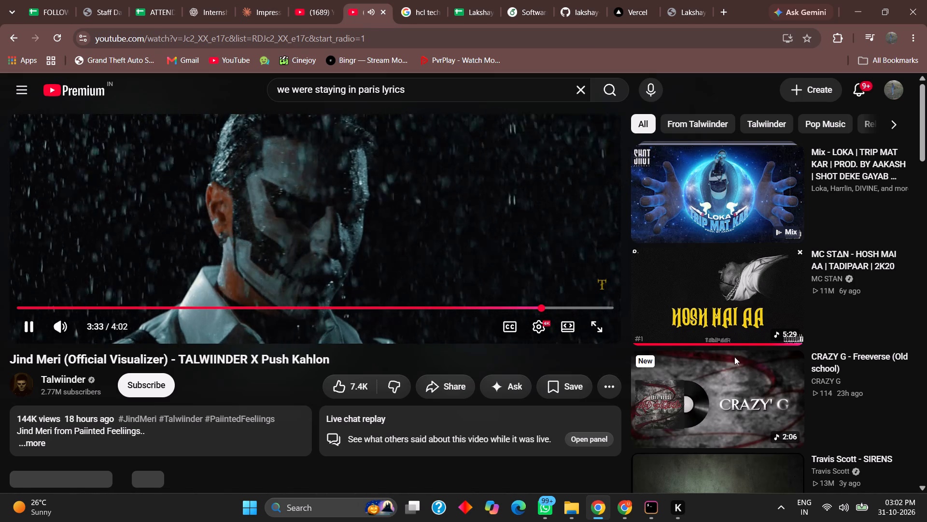
scroll(758, 383, down, 4)
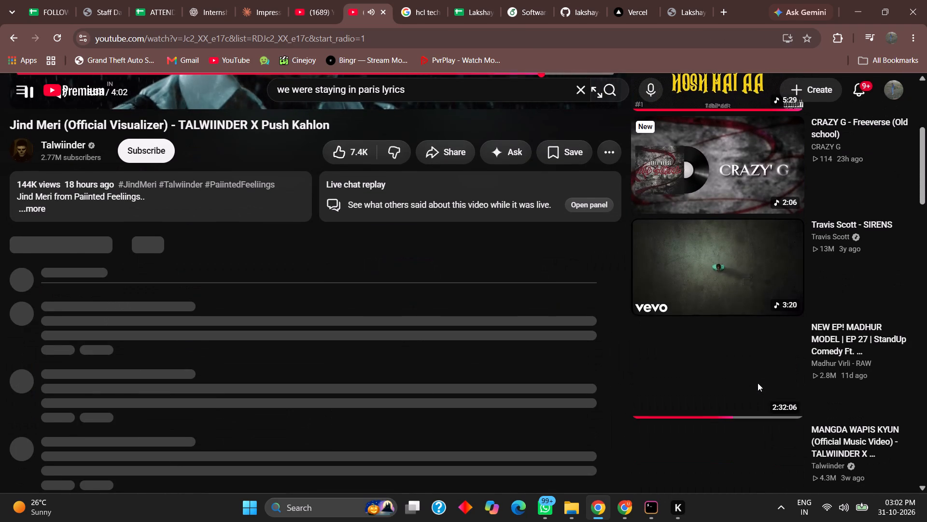
click(703, 273)
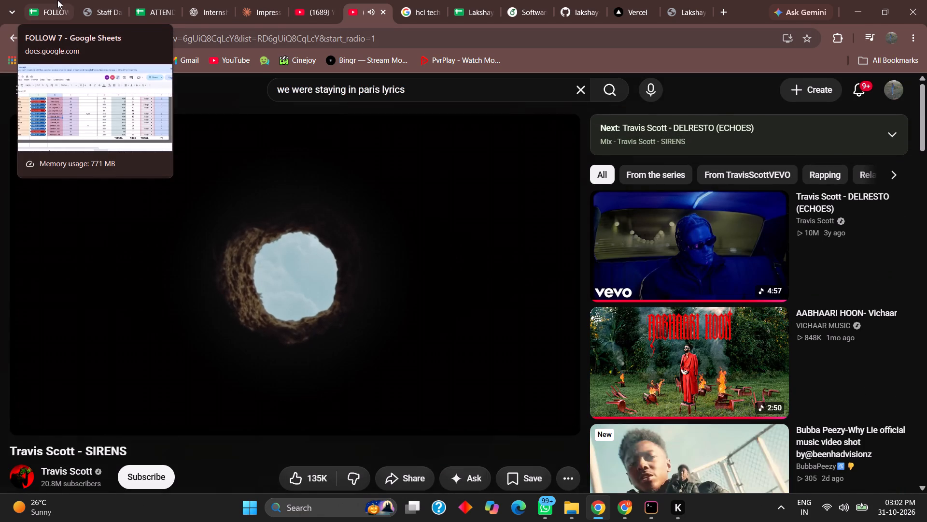
Return to the FOLLOW 7 spreadsheet and update row 35, account number 34 in Detroit, with 430 in column G and 21 in column I.
click(57, 0)
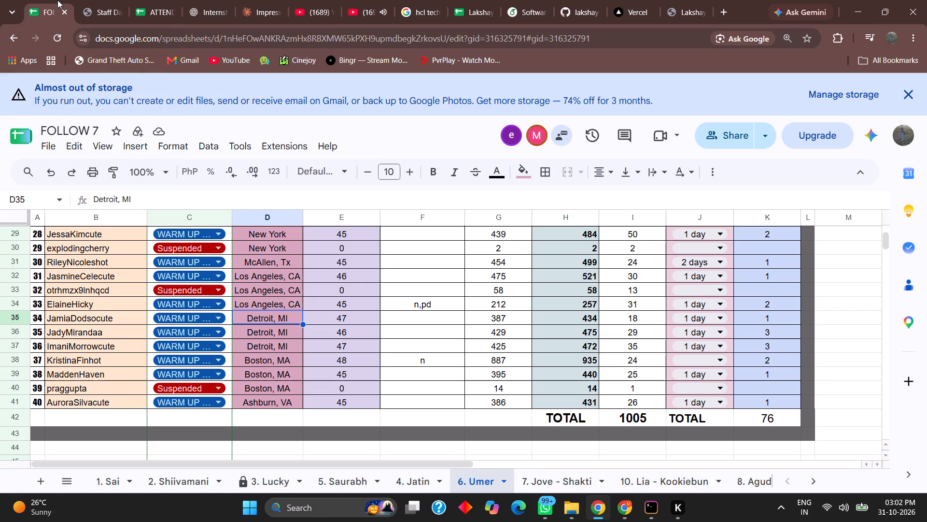
key(Right)
key(Right)
key(Right)
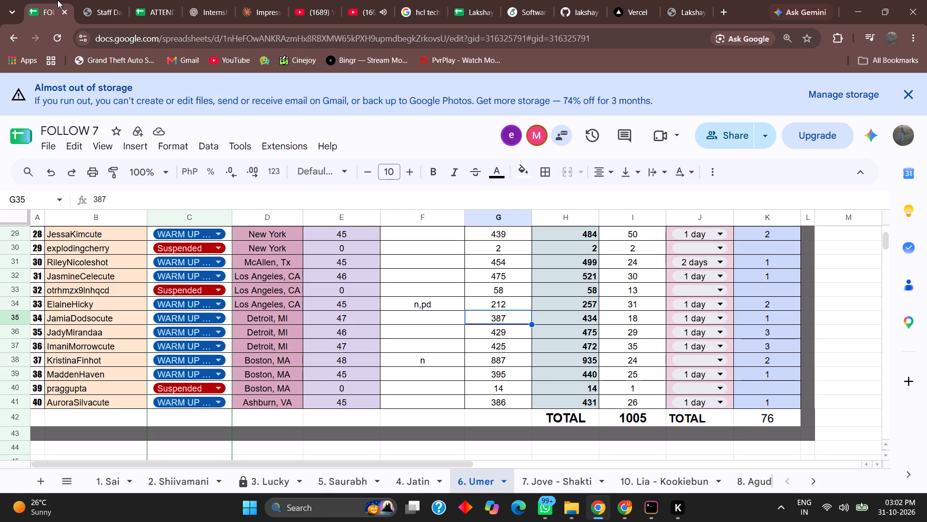
text(430)
key(Right)
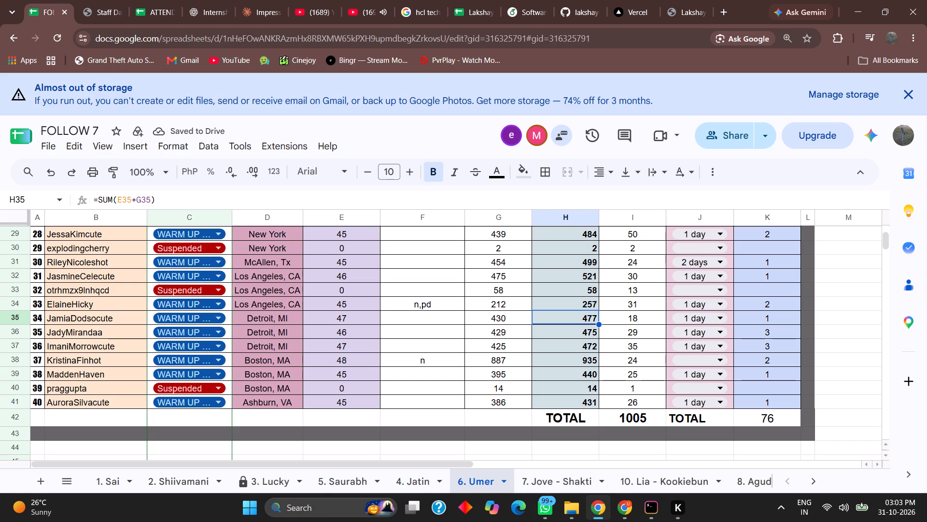
key(Right)
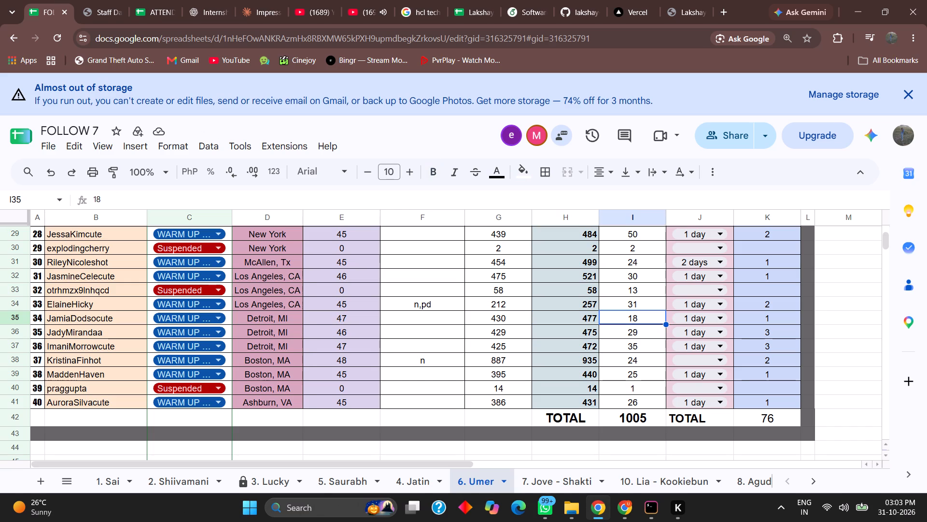
text(21)
key(Right)
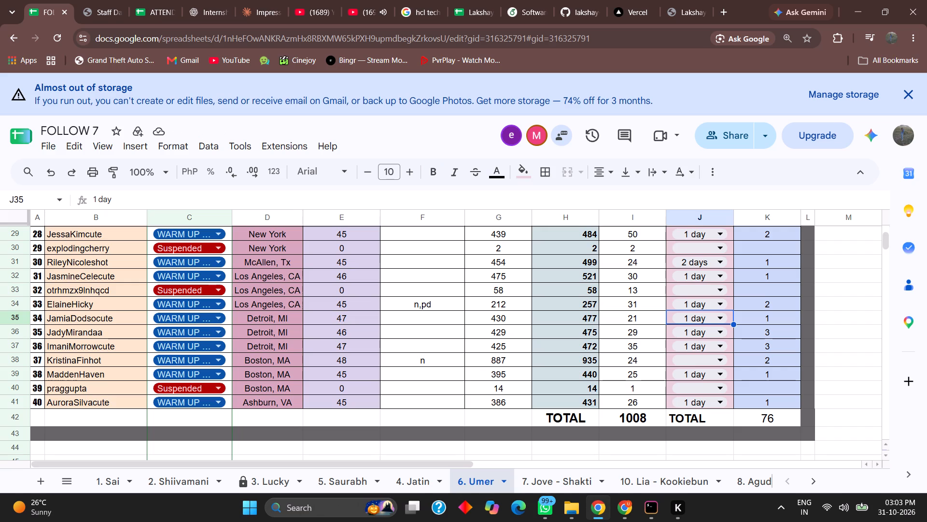
Set row 35's value in column K to 4 and return to the row's Detroit cell.
key(Right)
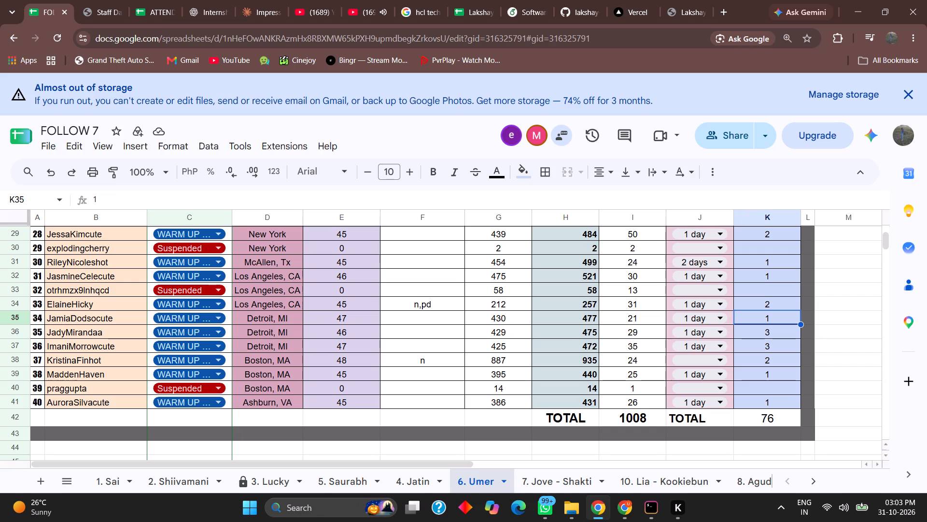
key(4)
key(Left)
key(Left)
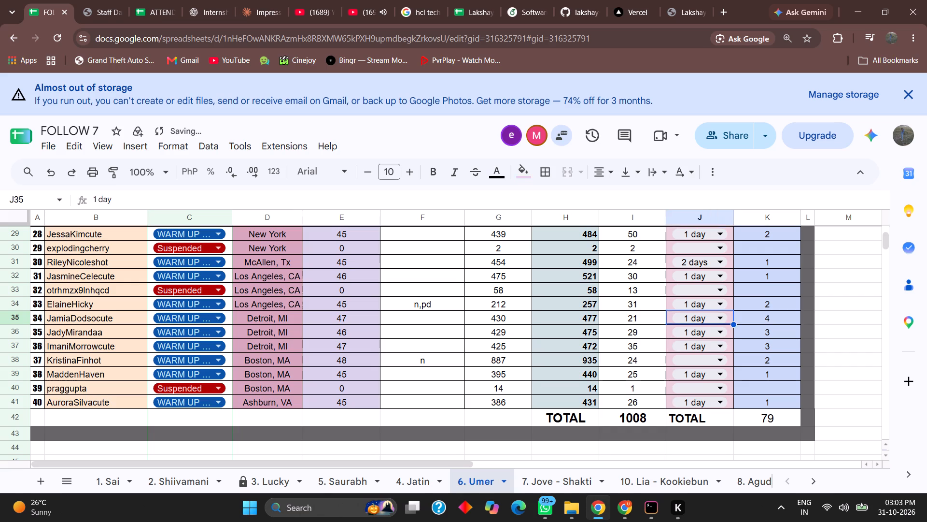
key(Left)
key(Left)
key(Left)
key(Left)
key(Left)
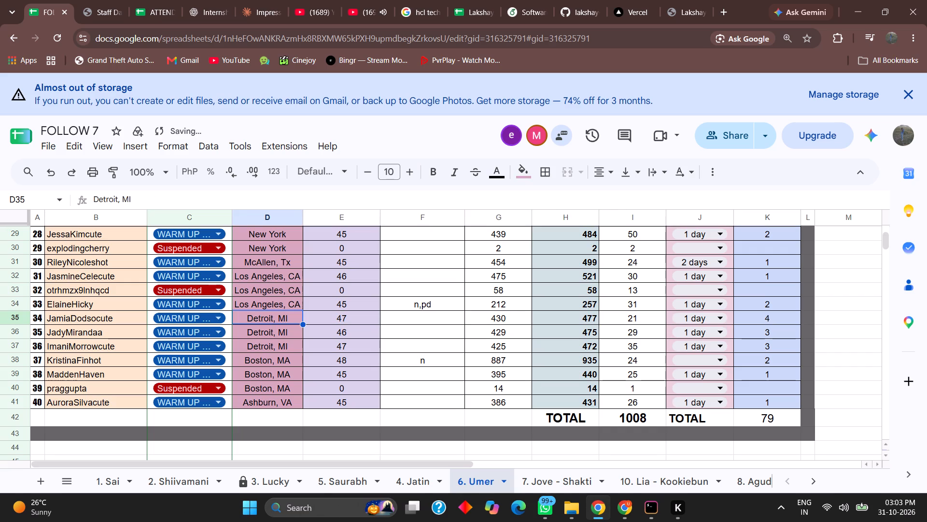
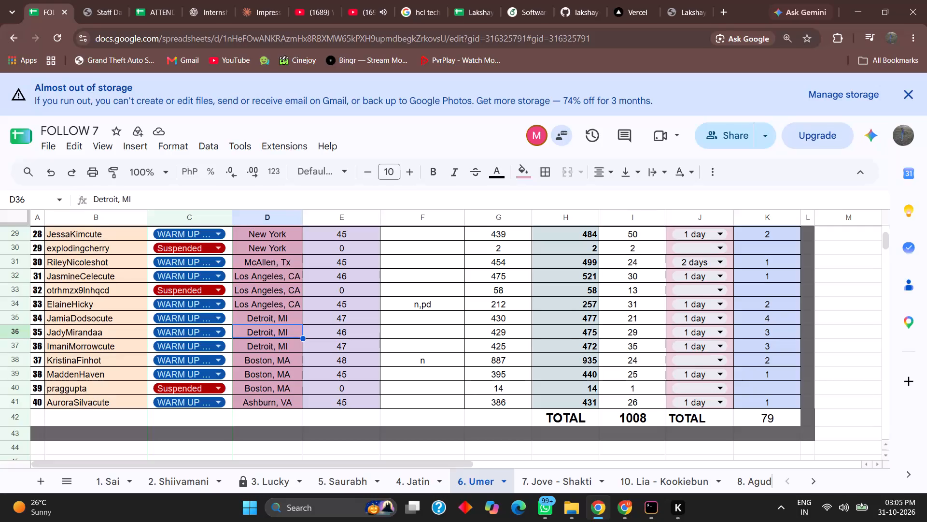
Set column G to 475 in row 36, the Detroit row for account number 35.
key(Right)
key(Right)
key(Right)
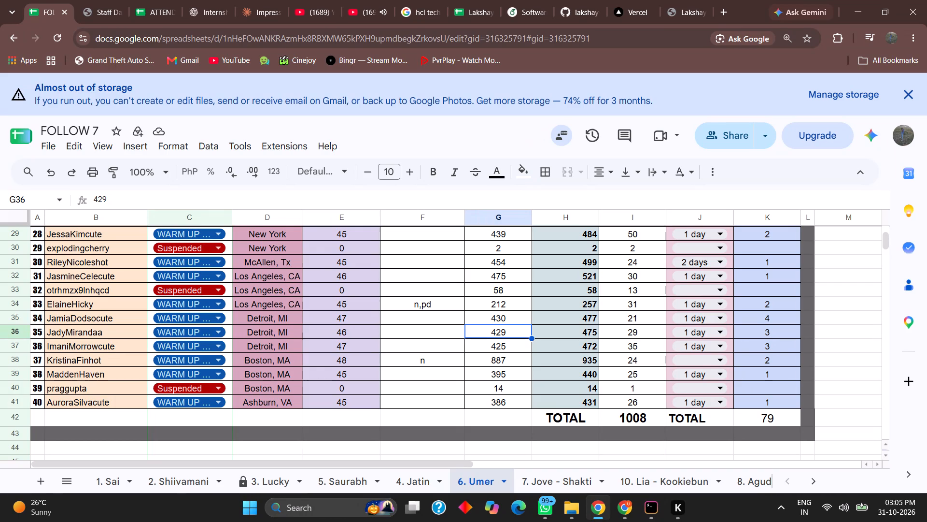
key(Right)
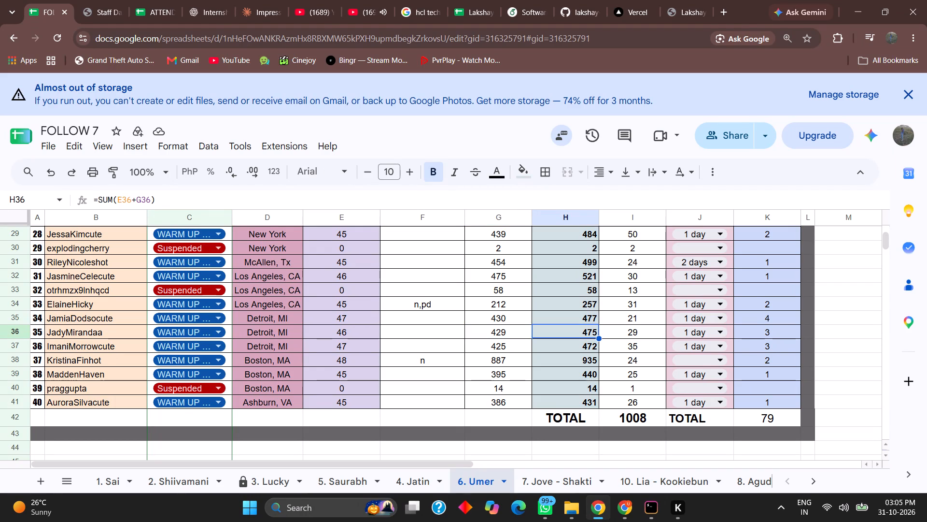
key(Left)
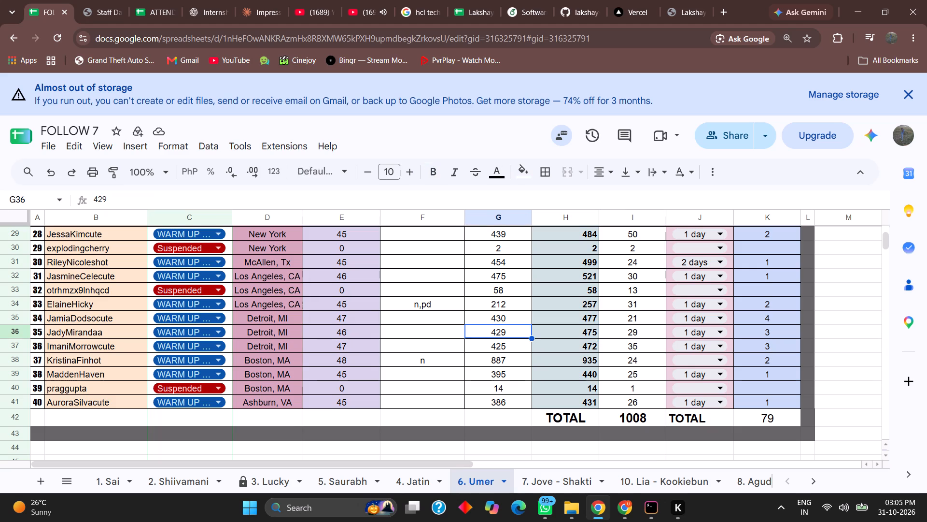
text(475)
key(Right)
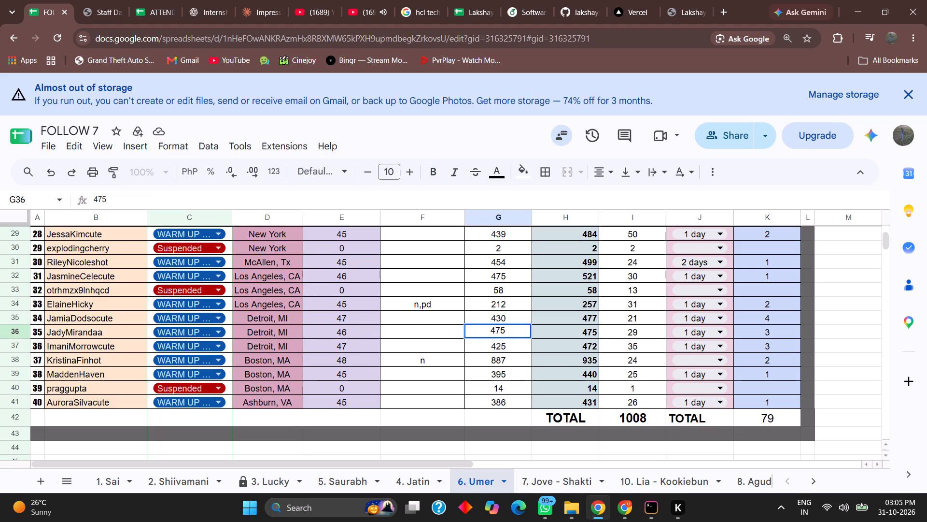
Change row 36's day count in column J to 2 days and return to the row's Detroit cell.
key(Right)
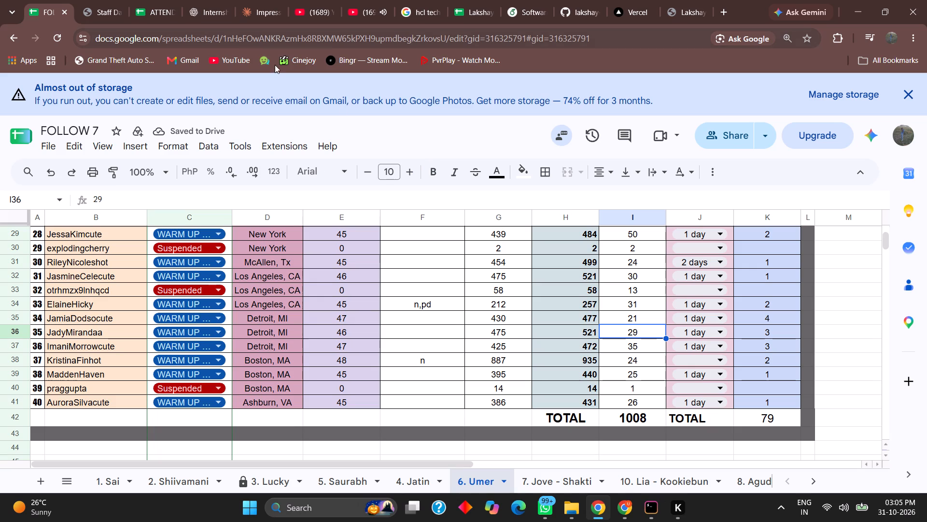
click(686, 332)
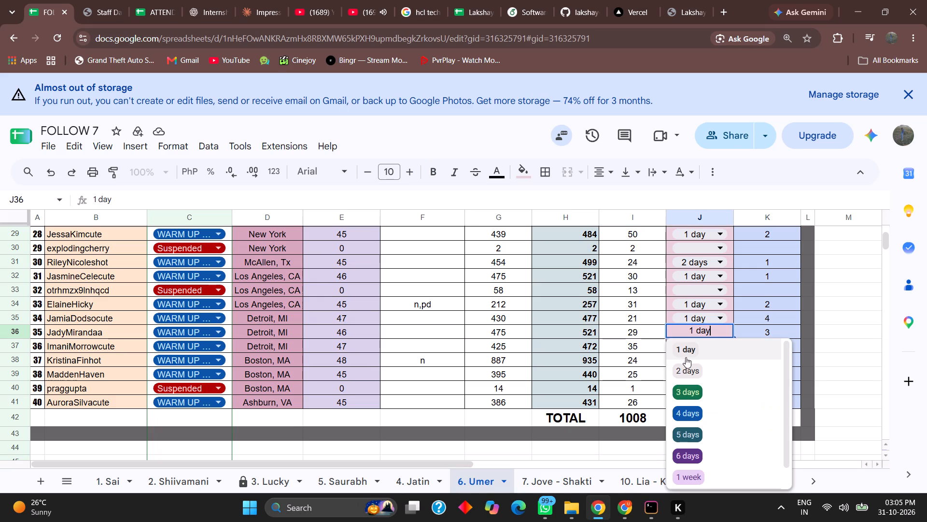
click(683, 366)
click(755, 329)
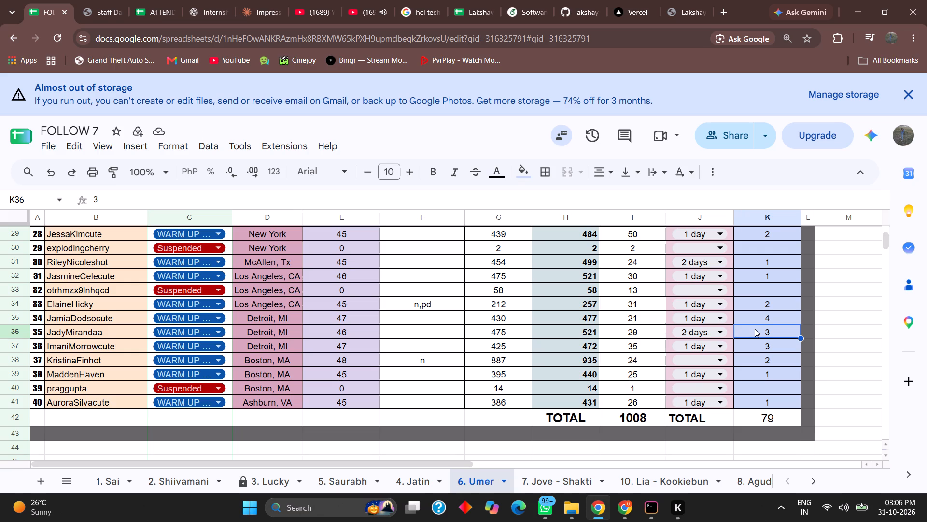
key(Left)
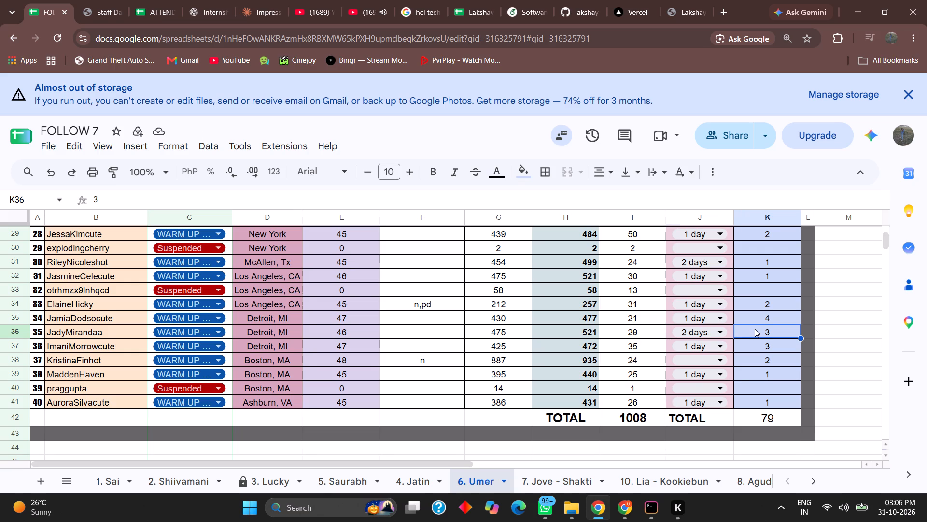
key(Left)
key(Left)
key(Left)
key(Left)
key(Left)
key(Left)
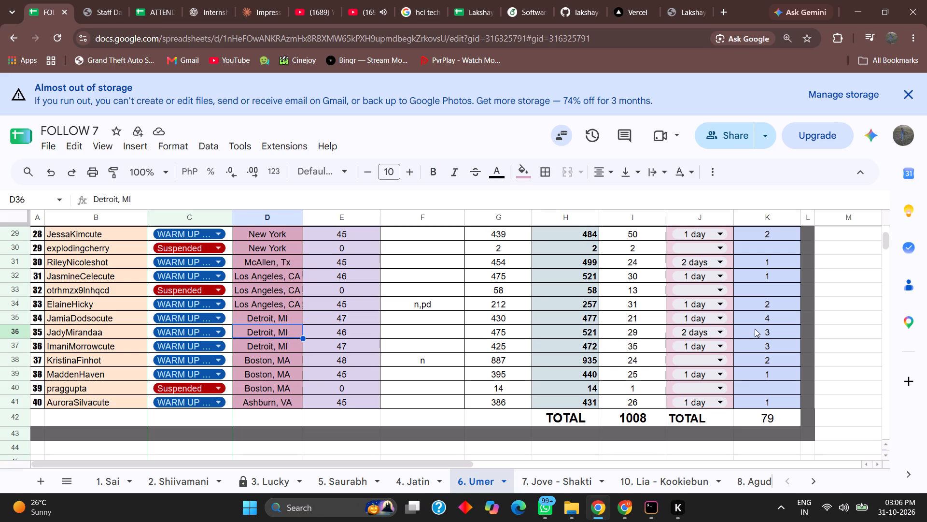
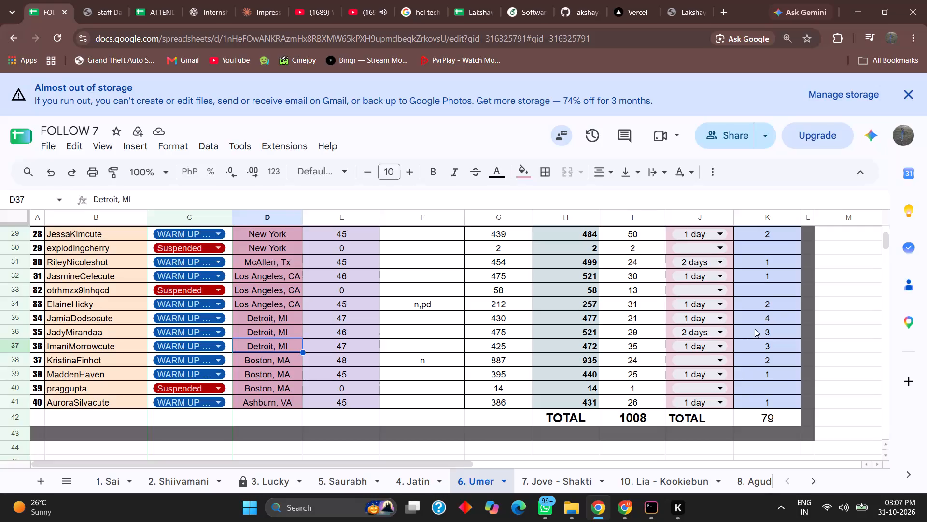
In row 37, the Detroit row for account number 36, set column G to 468 and column I to 41.
key(Right)
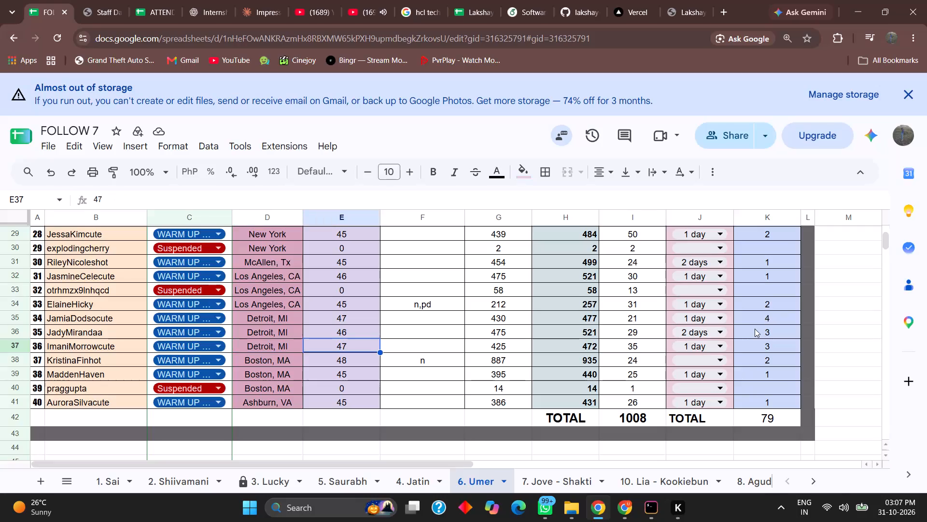
key(Right)
key(Right)
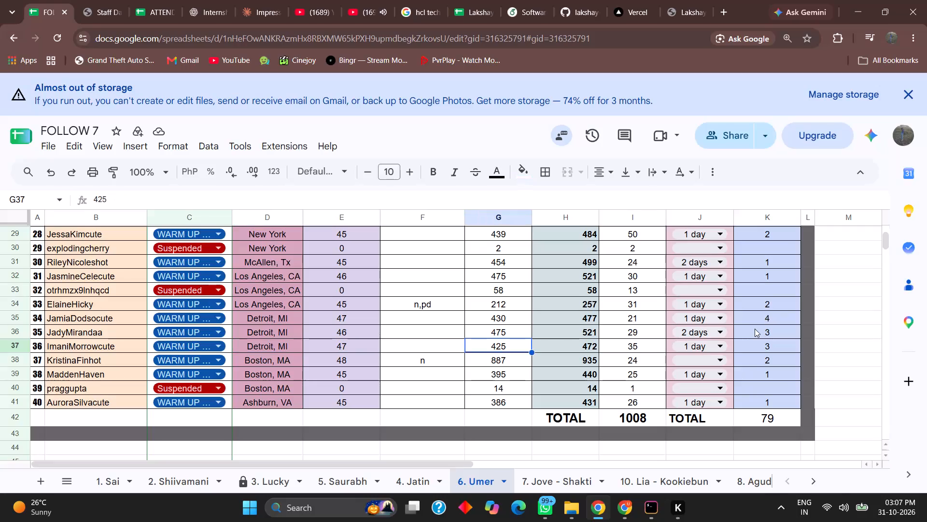
text(468)
key(Right)
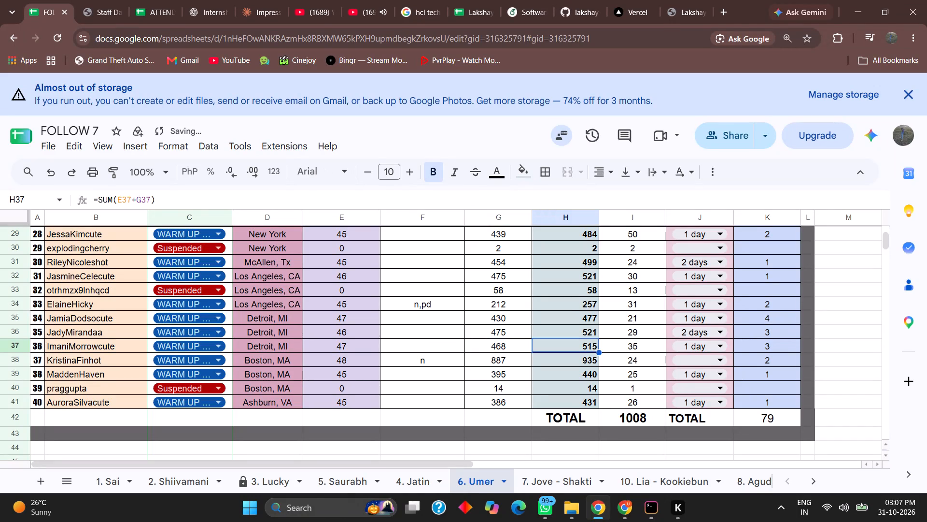
key(Right)
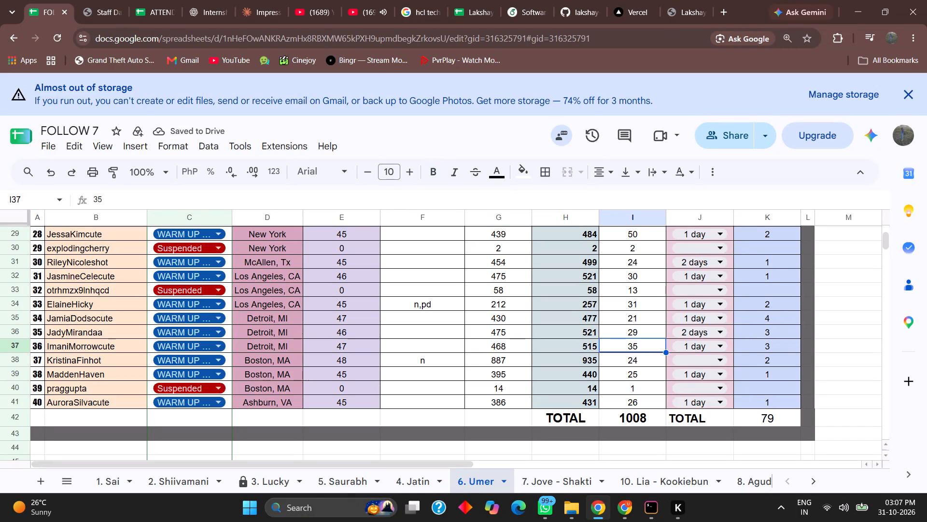
text(41)
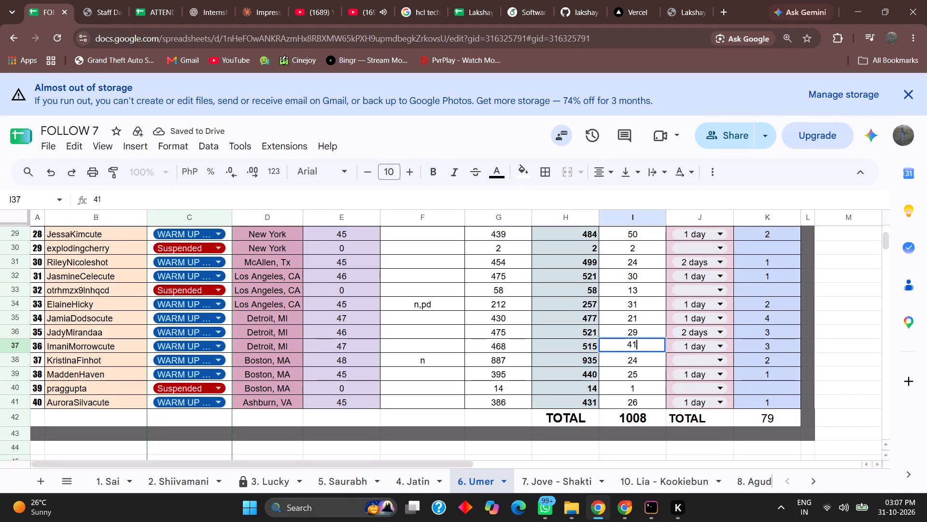
key(Right)
Set column K of row 37 to 4 and return to the row's Detroit cell.
key(Right)
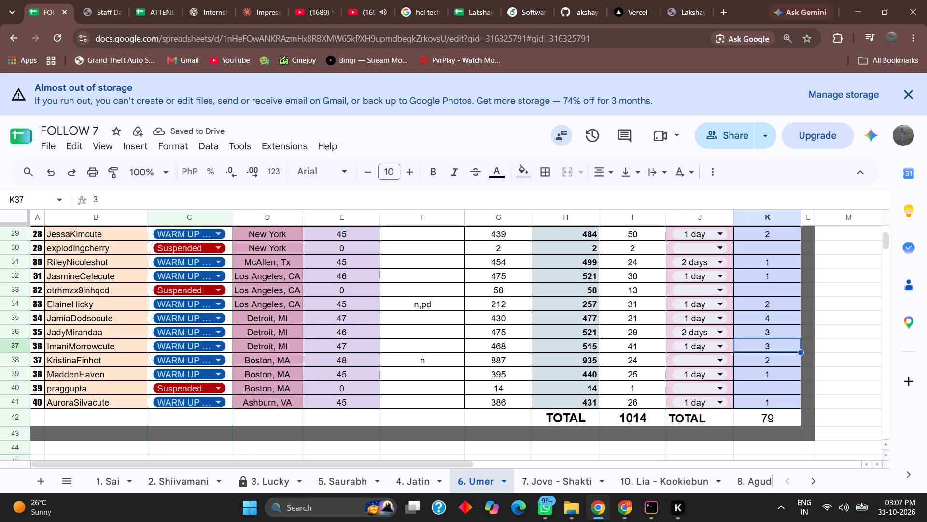
key(4)
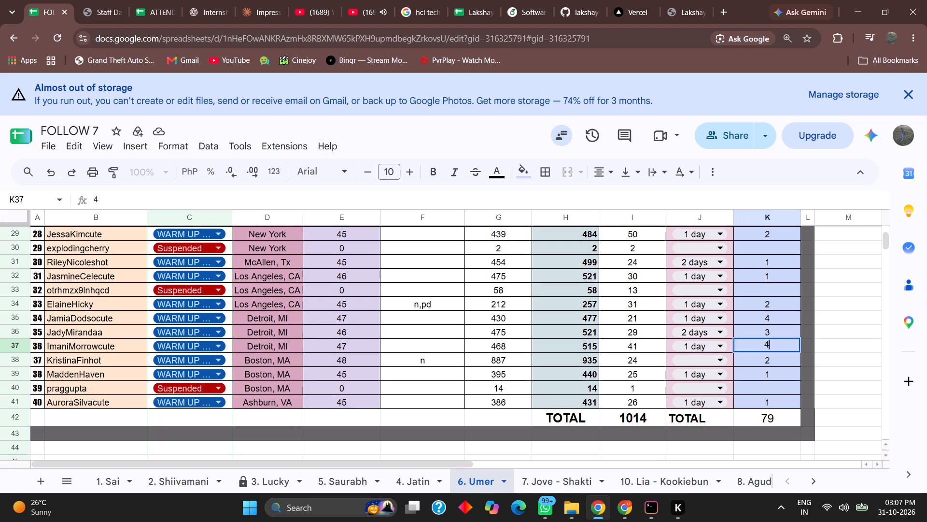
key(Left)
key(Left)
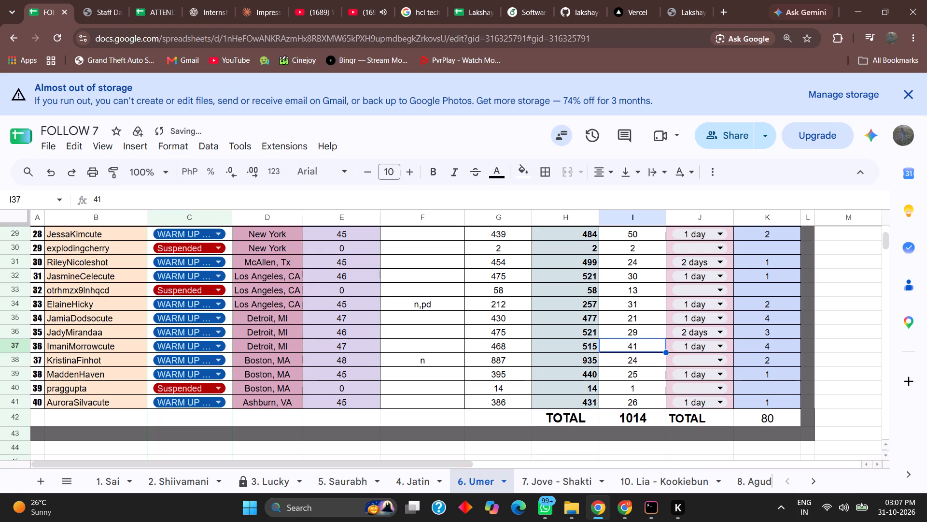
key(Left)
key(Left)
key(Left)
key(Left)
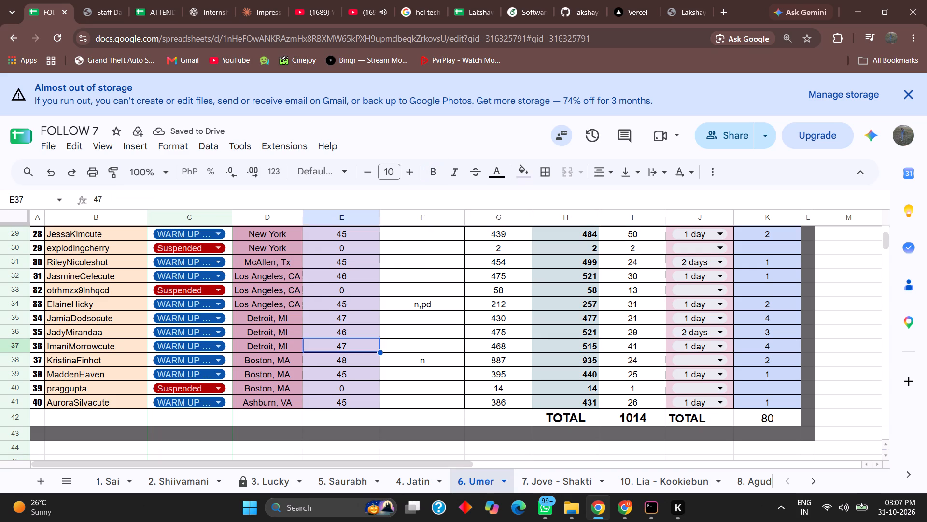
key(Left)
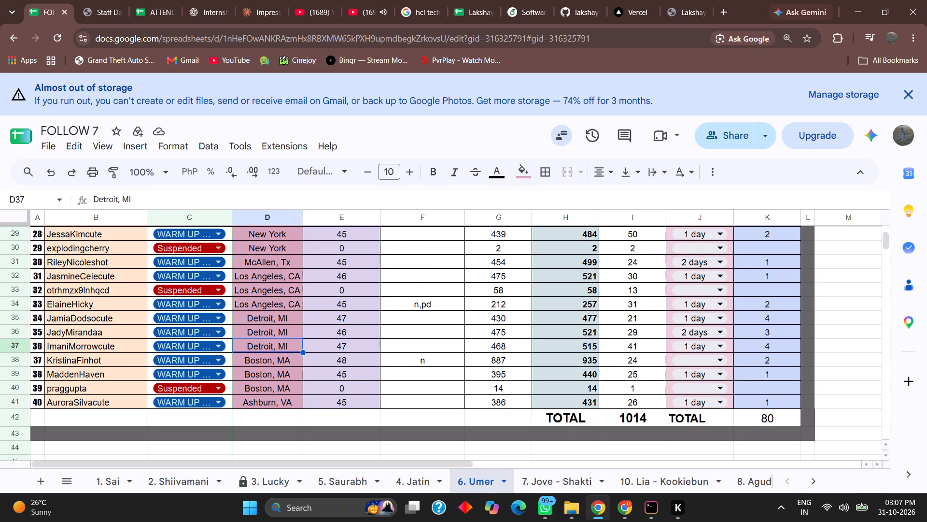
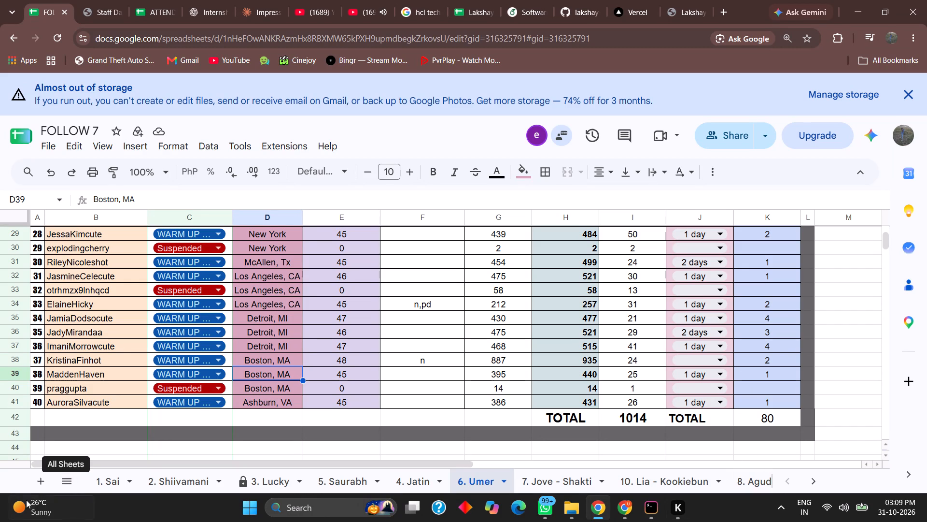
Copy the location Boston, MA from row 39 and replace the location in row 41, account number 40, with it.
triple_click(261, 373)
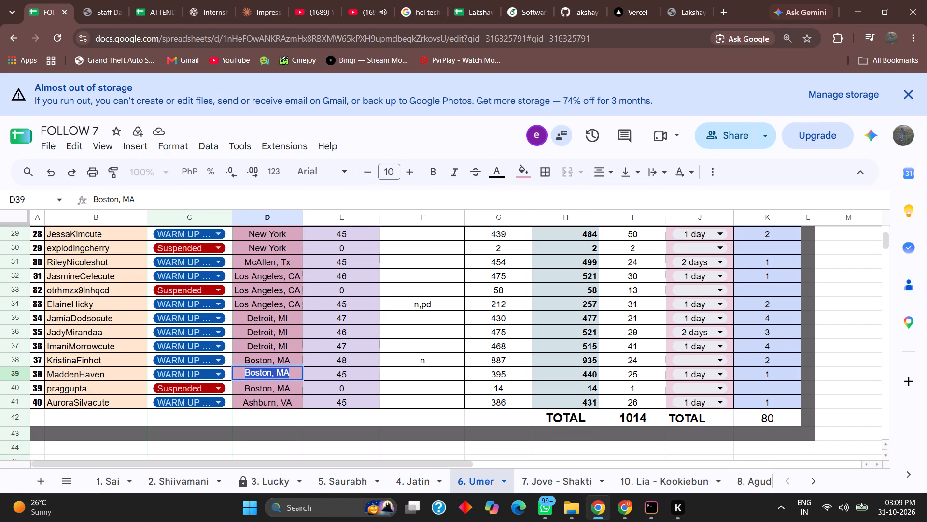
key(ctrl+c)
triple_click(282, 403)
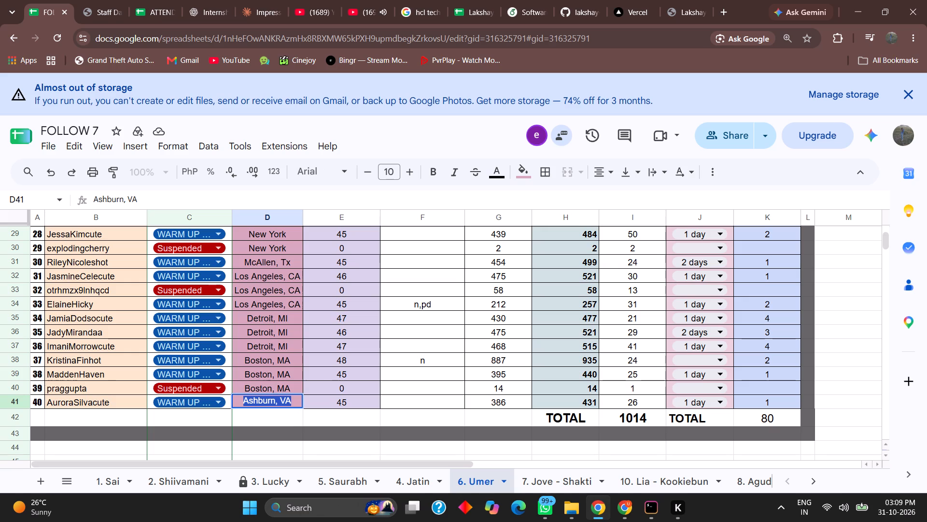
key(ctrl+v)
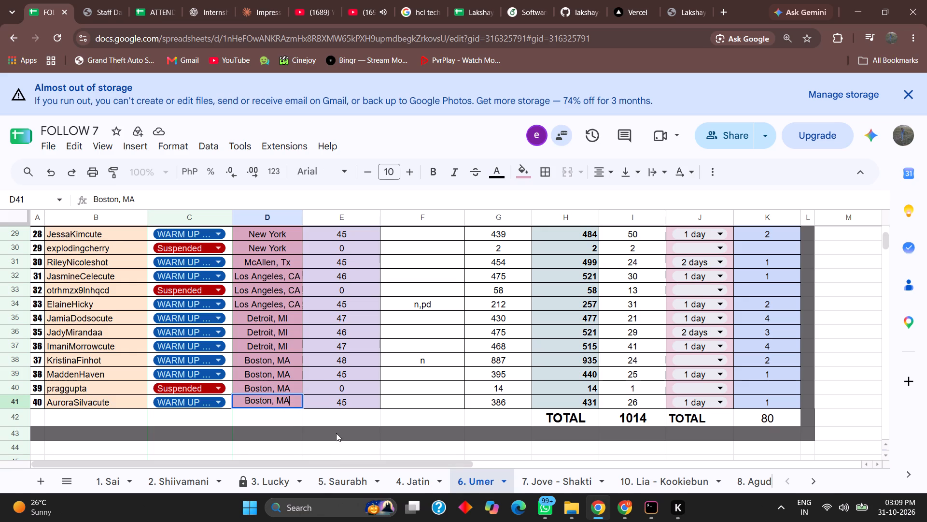
scroll(336, 433, down, 2)
click(329, 412)
In row 39, the Boston row for account number 38, set column G to 440 and column I to 29.
scroll(329, 412, up, 4)
scroll(329, 411, down, 2)
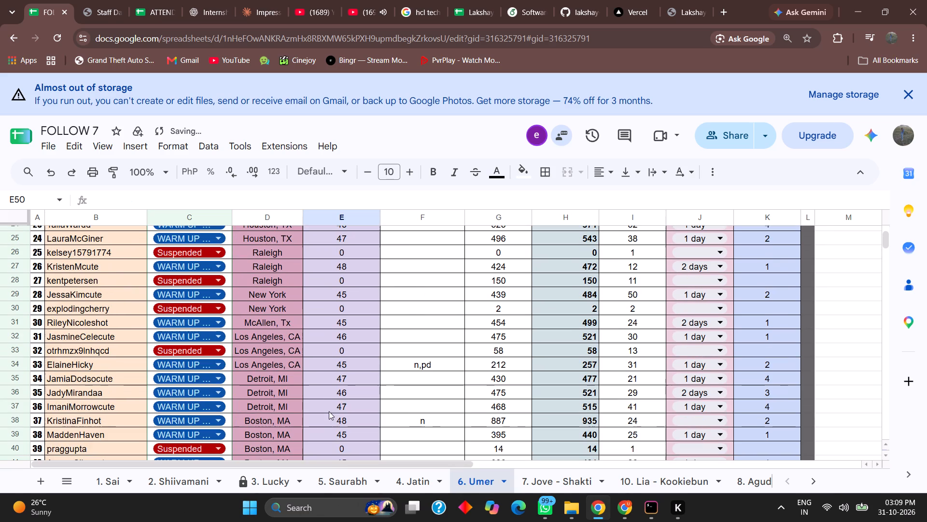
click(269, 375)
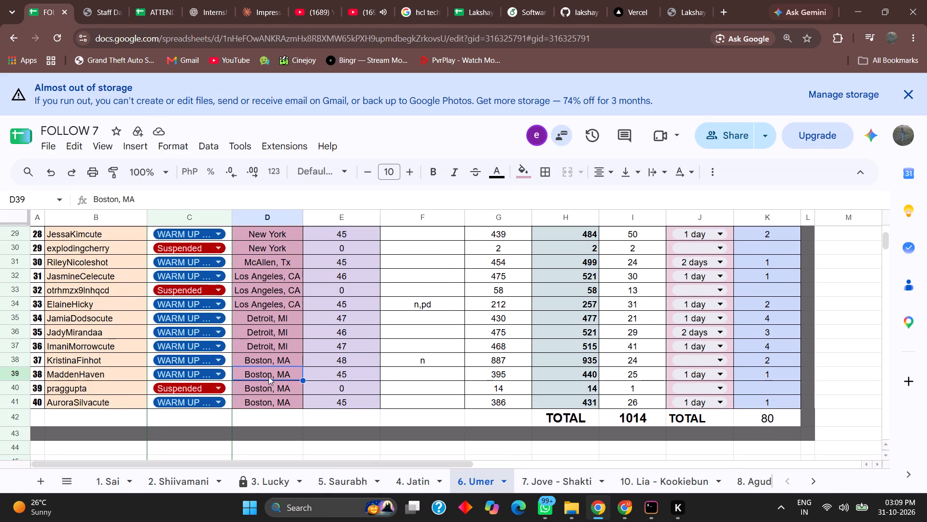
key(Right)
key(Right)
key(Right)
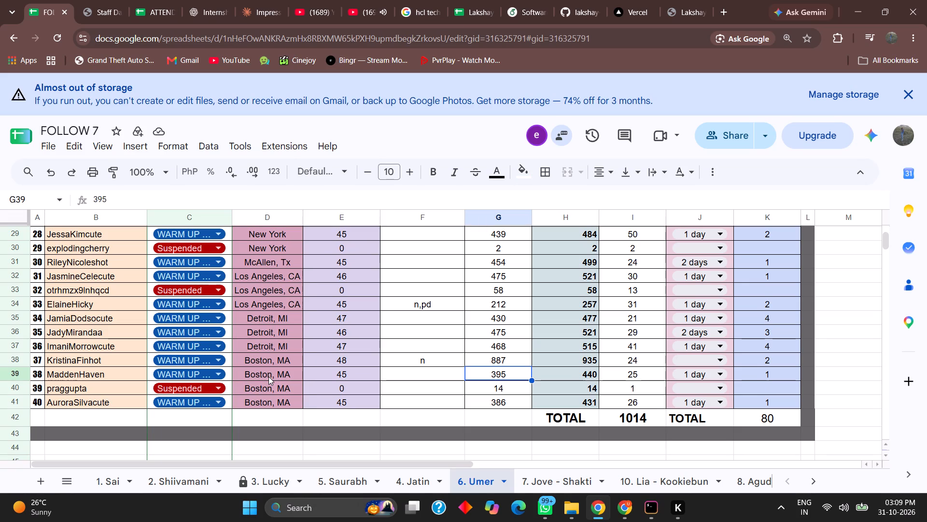
text(44)
key(0)
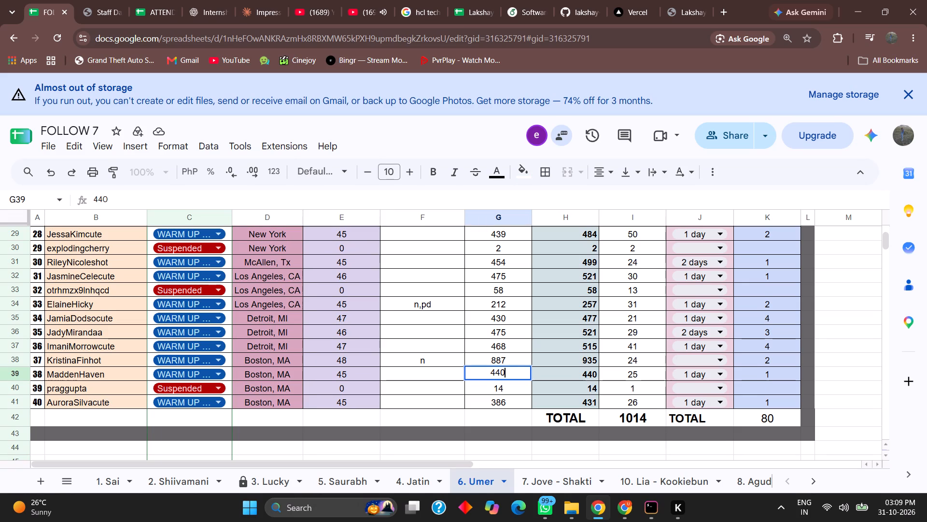
key(Right)
key(Right)
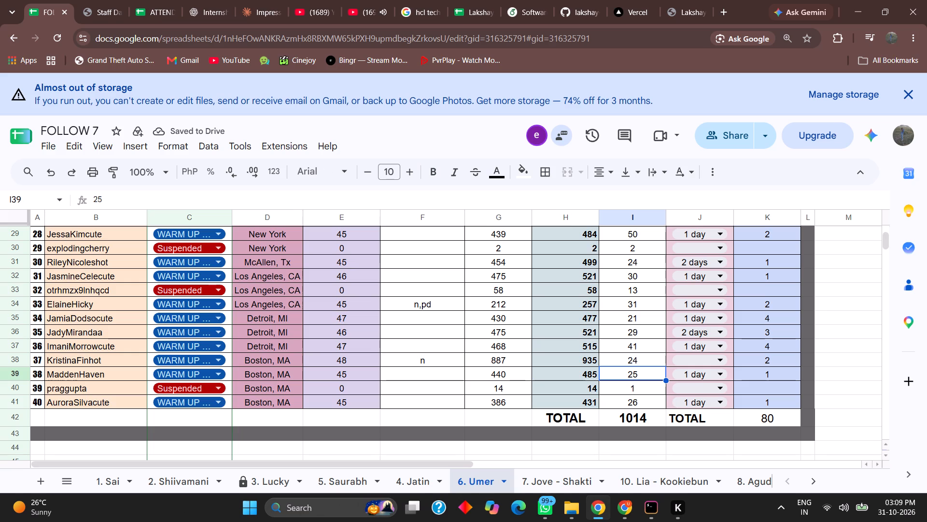
text(29)
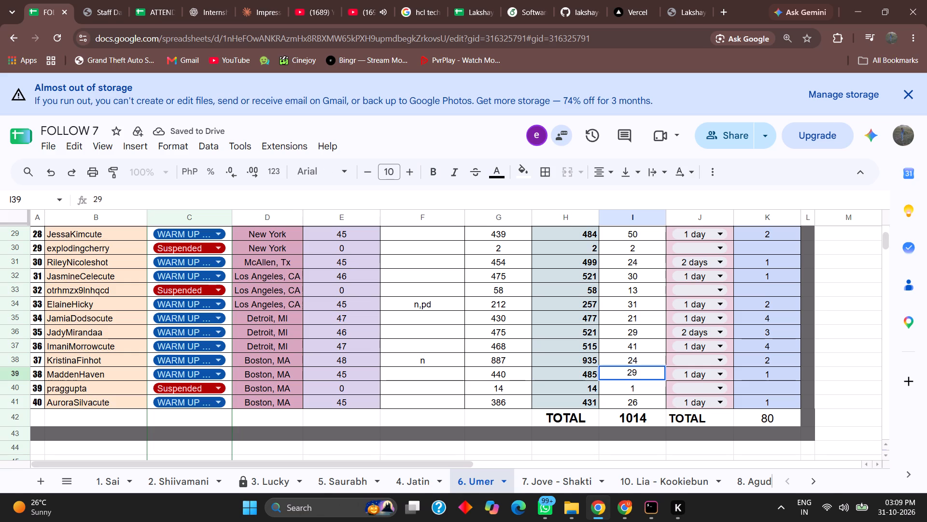
Set column K of row 39 to 5 and return to the row's Boston cell.
key(Right)
key(Right)
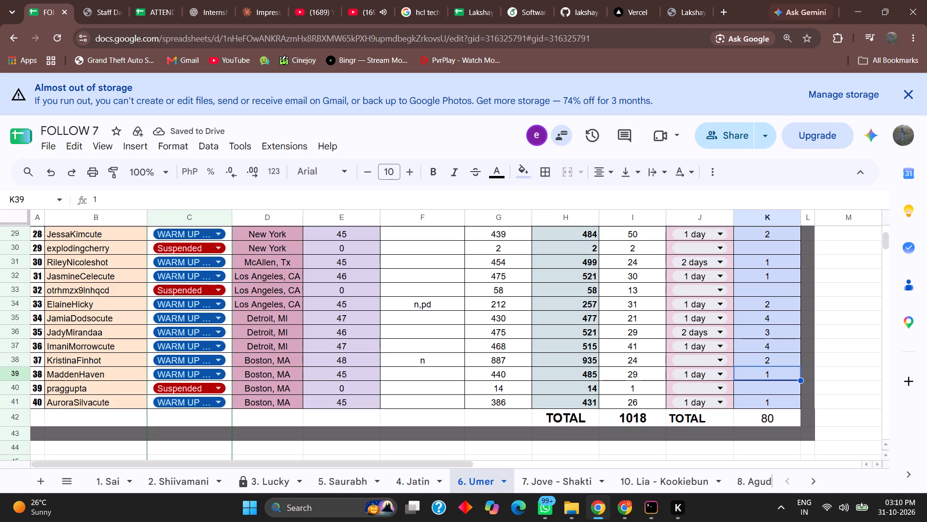
key(5)
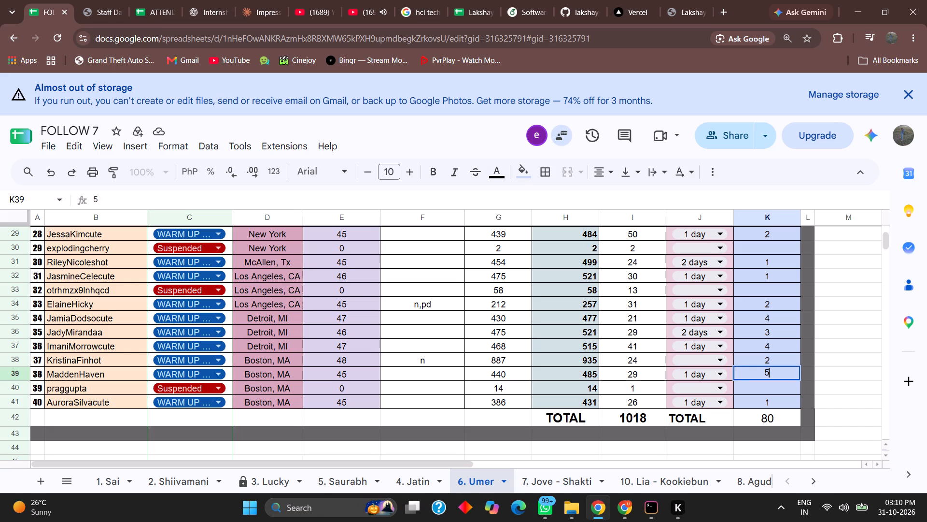
key(Left)
key(Left)
key(Left)
key(Left)
key(Left)
key(Left)
key(Left)
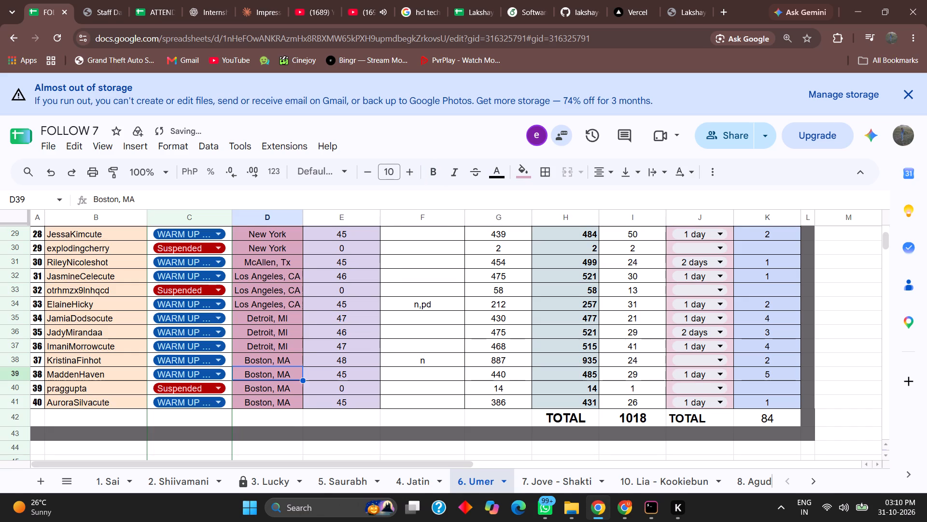
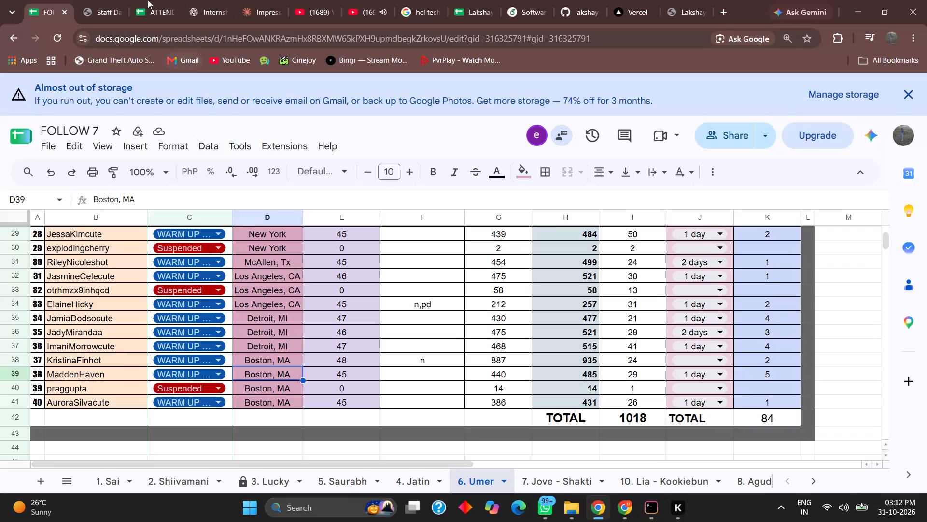
Switch to the ATTENDANCE (INDIA) spreadsheet and, on the TEAM 7 sheet, mark Umer as Present for 10/31/26.
click(141, 0)
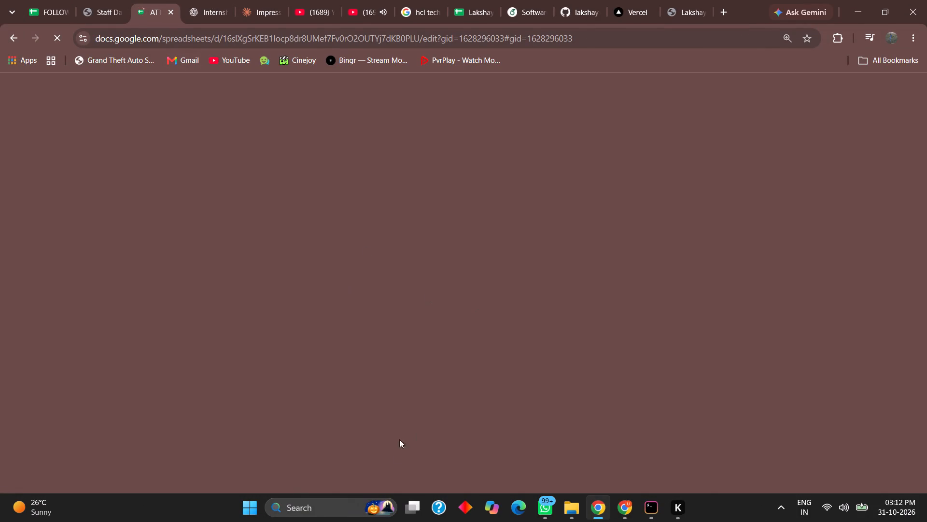
ctrl+scroll(559, 318, down, 1)
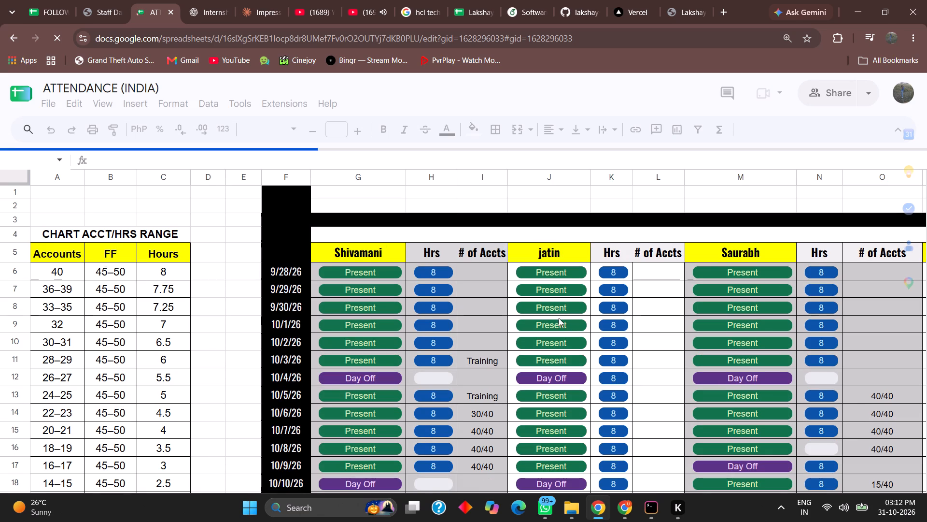
ctrl+scroll(559, 318, down, 1)
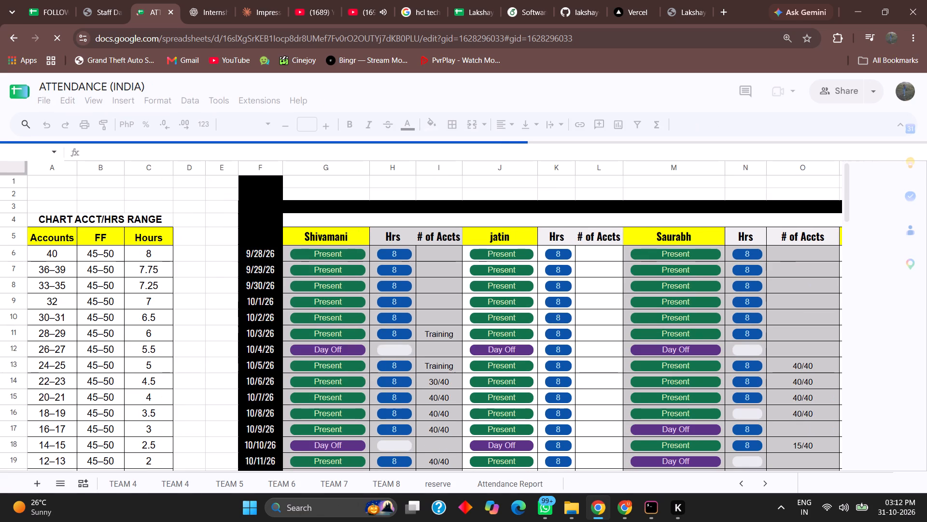
scroll(549, 322, left, 2)
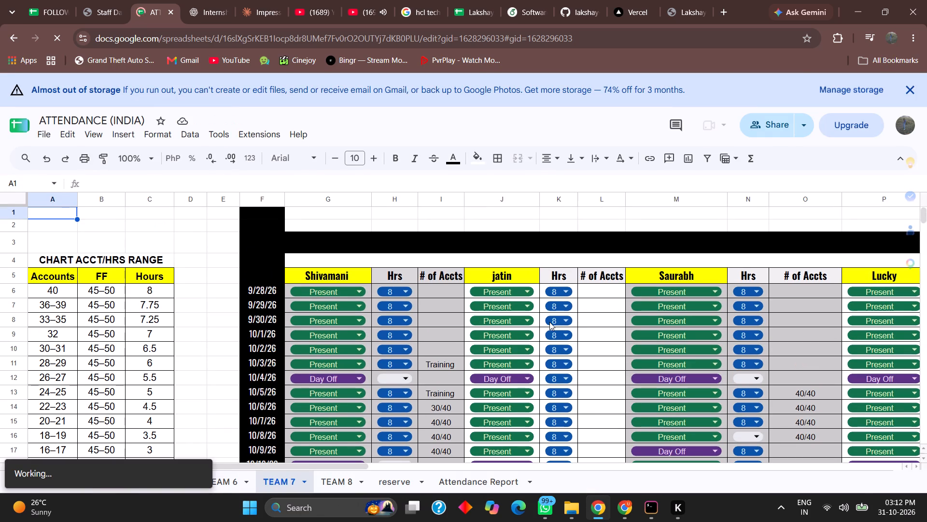
scroll(666, 402, down, 6)
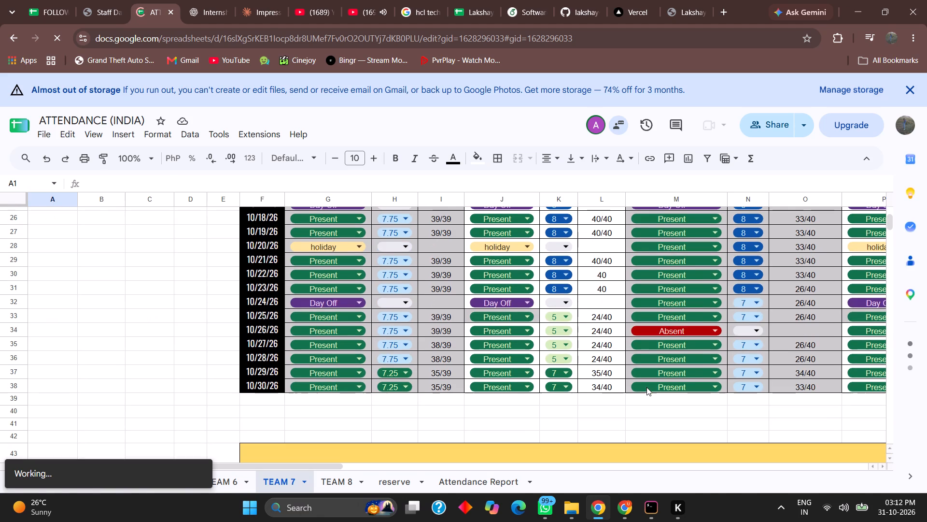
scroll(646, 388, left, 3)
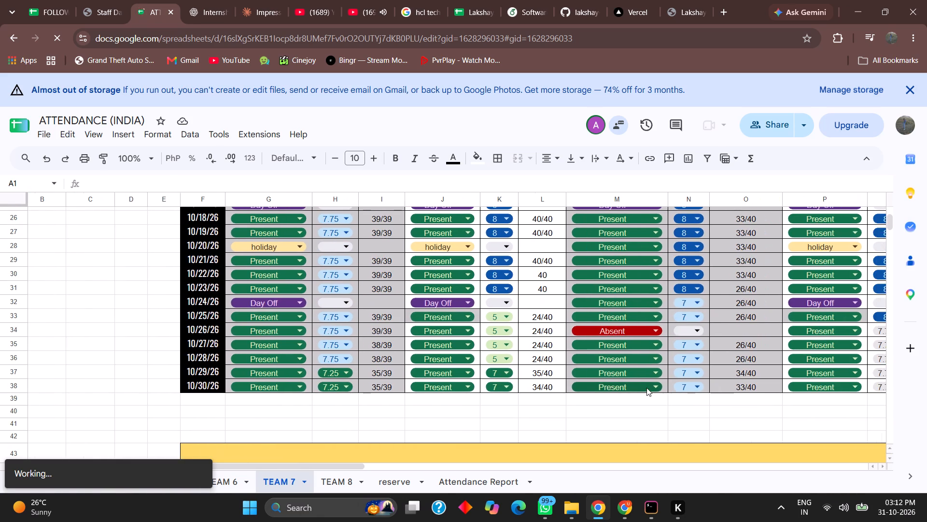
scroll(646, 388, left, 5)
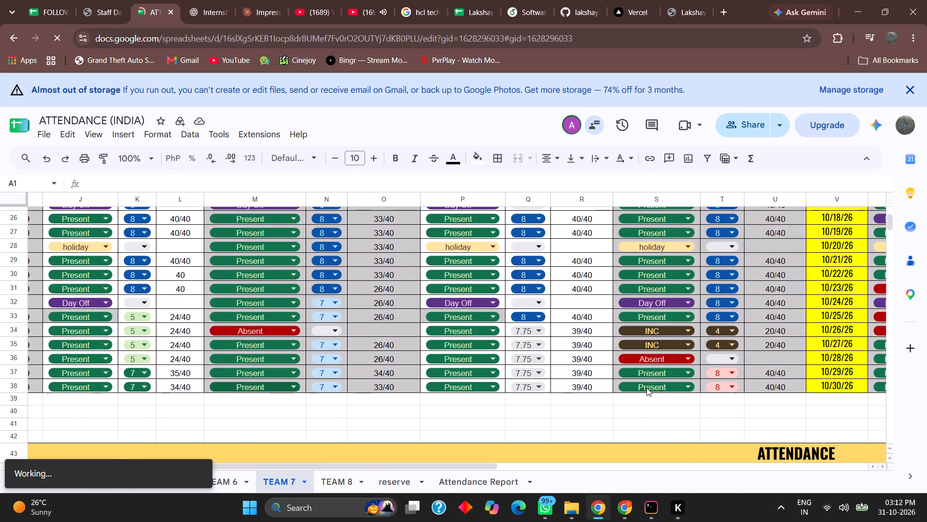
scroll(646, 388, left, 3)
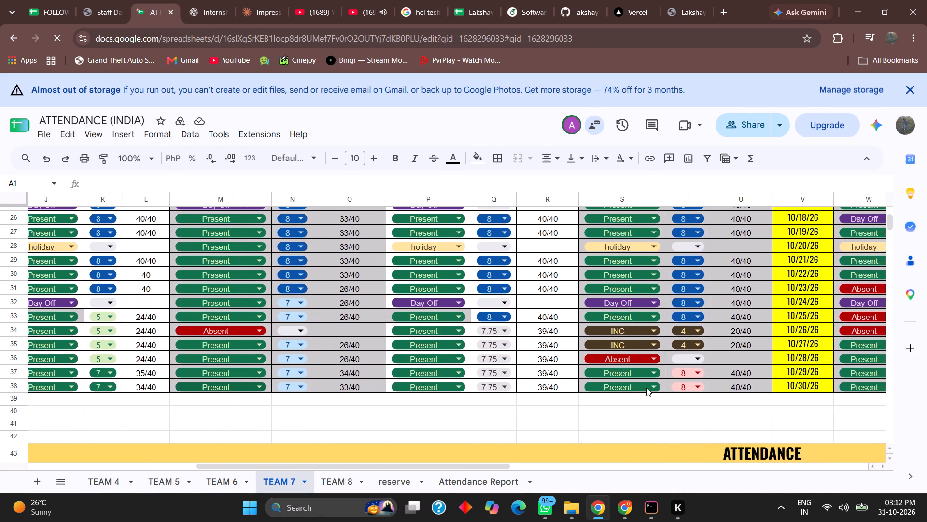
scroll(646, 388, left, 4)
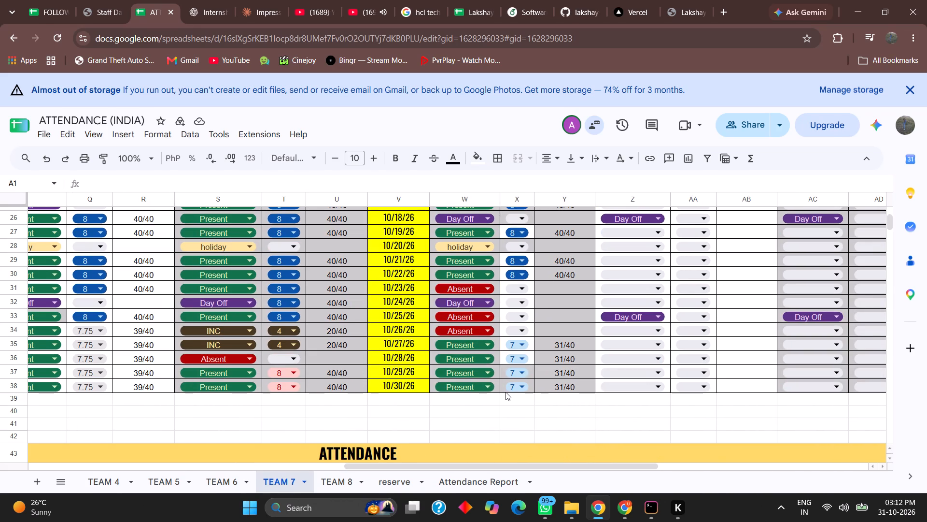
scroll(482, 391, down, 2)
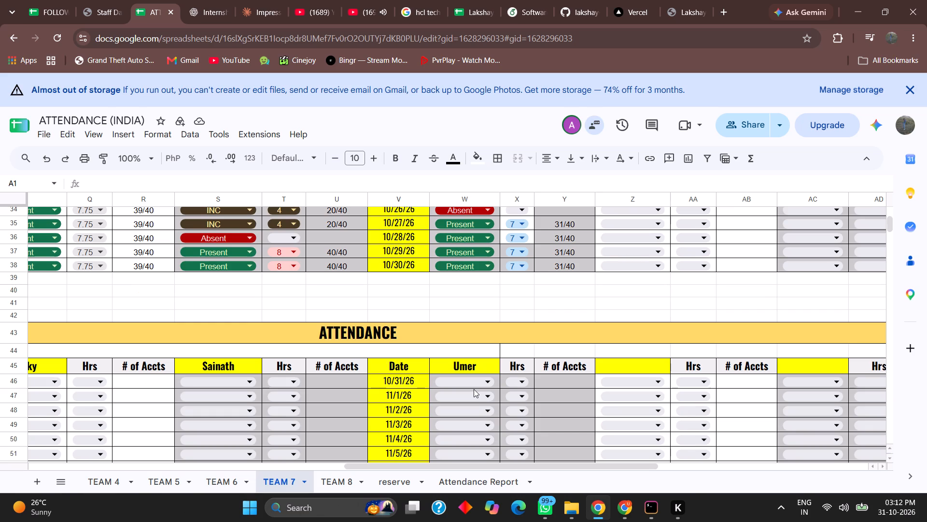
scroll(471, 385, down, 6)
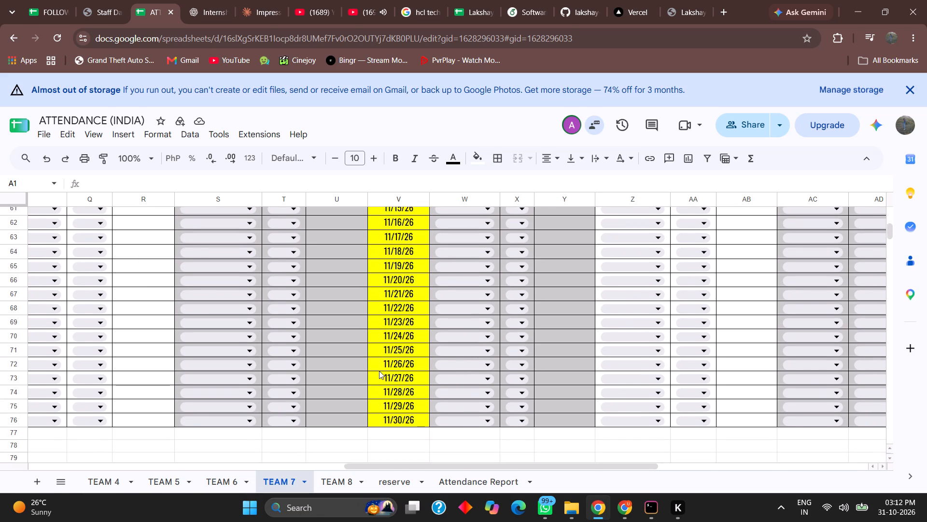
scroll(379, 370, up, 6)
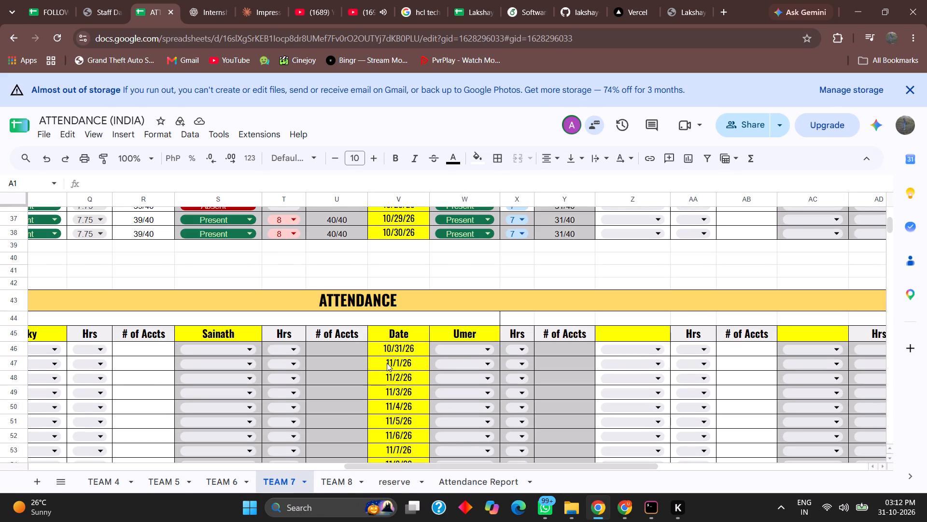
click(452, 352)
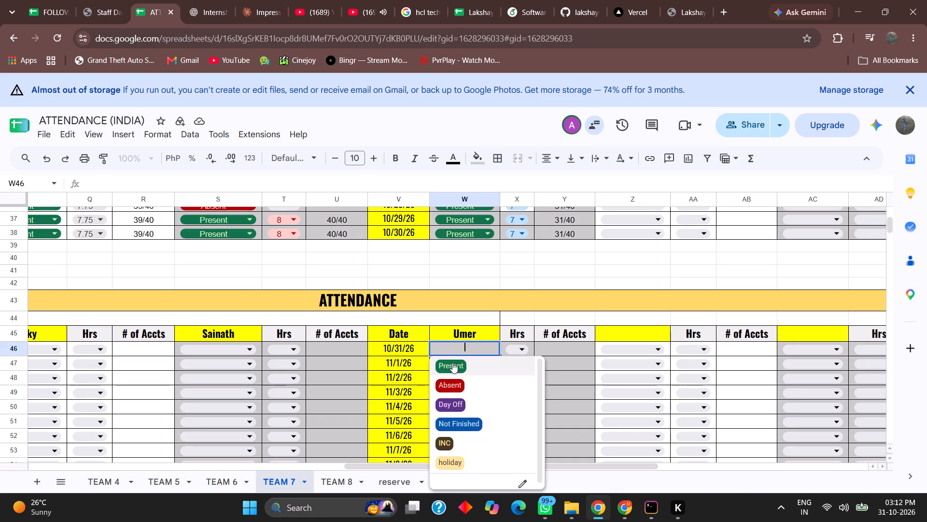
click(452, 362)
For Umer's 10/31/26 entry, set Hrs to 7 and # of Accts to 31/40, and save the sheet.
click(526, 353)
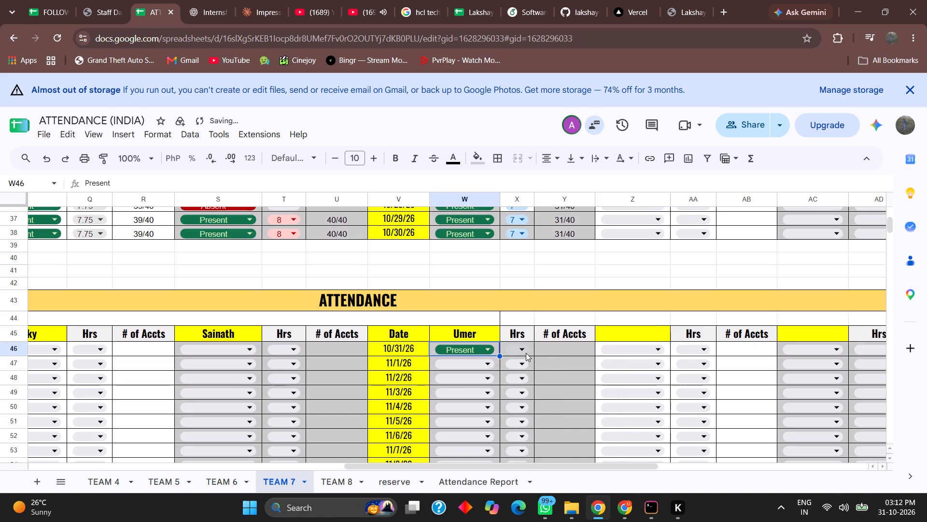
scroll(529, 430, down, 1)
click(508, 422)
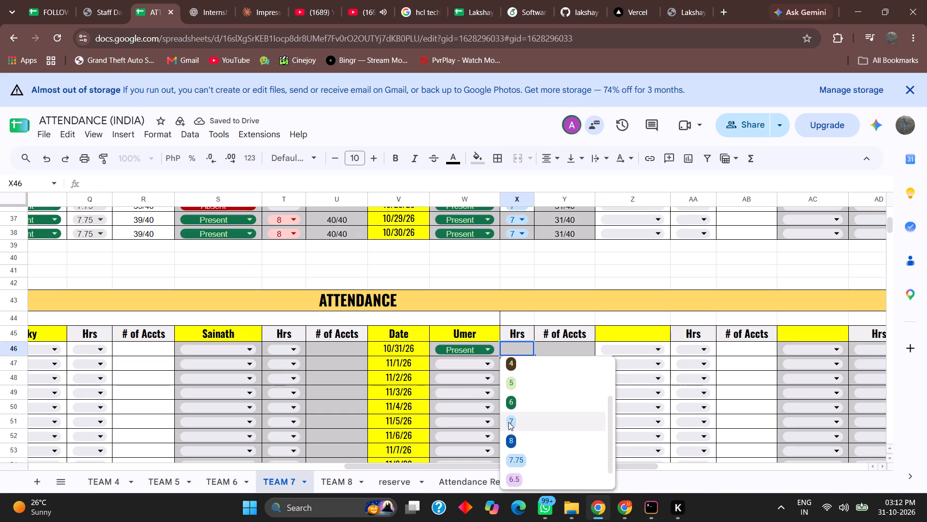
click(551, 348)
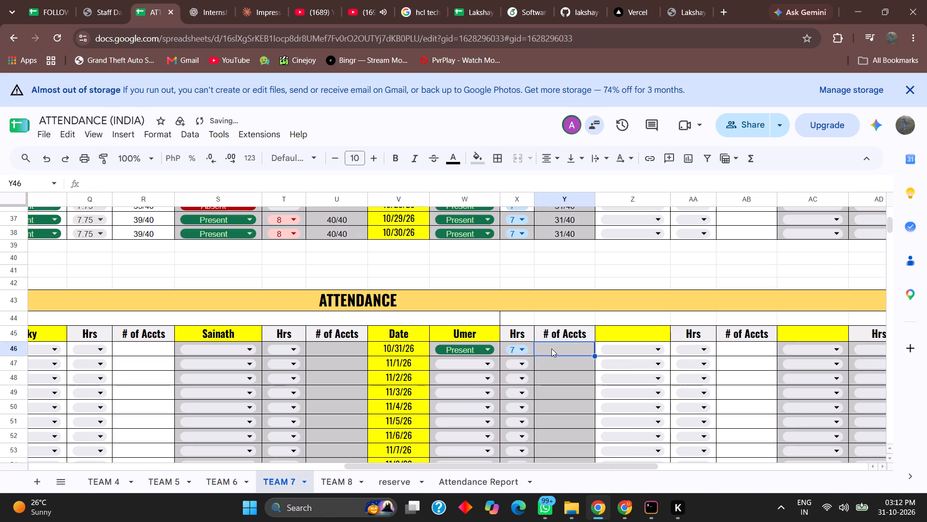
text(31/40)
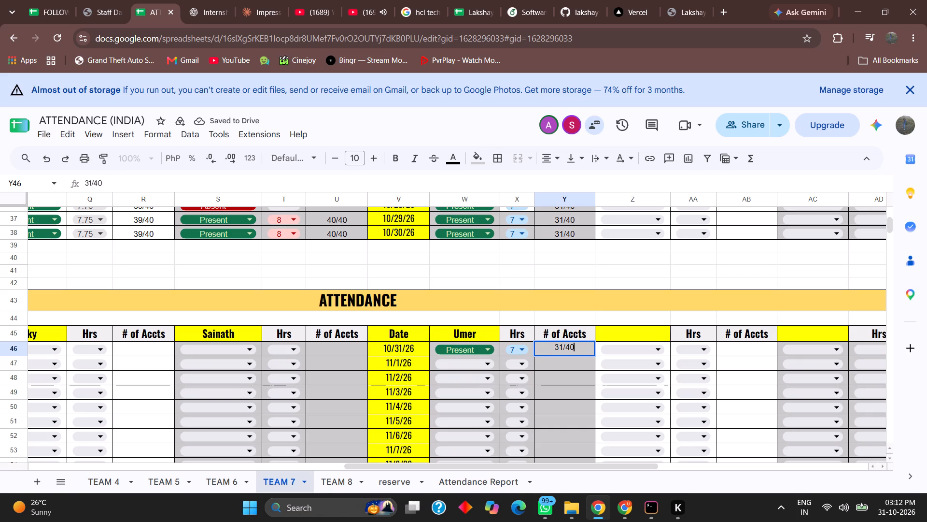
click(568, 274)
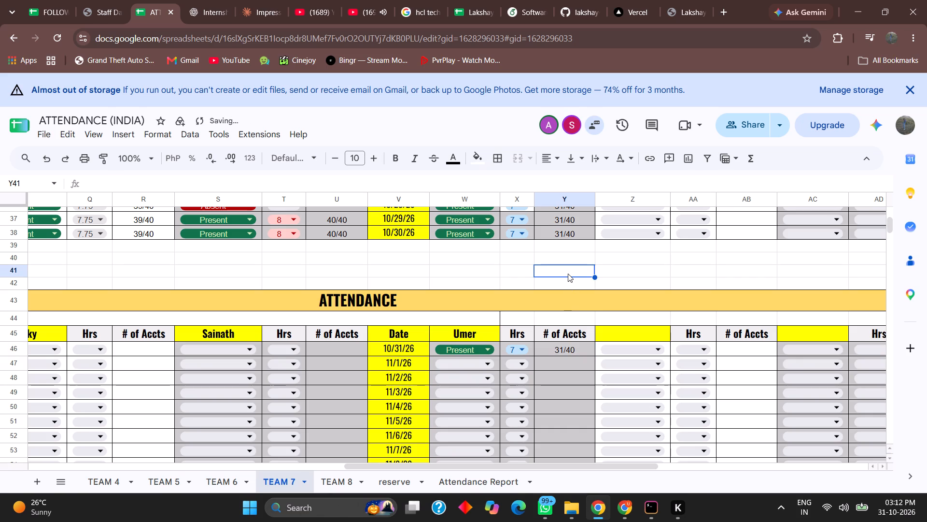
key(ctrl+s)
key(ctrl+s)
key(ctrl+s)
key(ctrl+s)
Look over the team's earlier and new attendance tables on the TEAM 7 sheet, including the CHART ACCT/HRS RANGE table.
scroll(435, 299, up, 2)
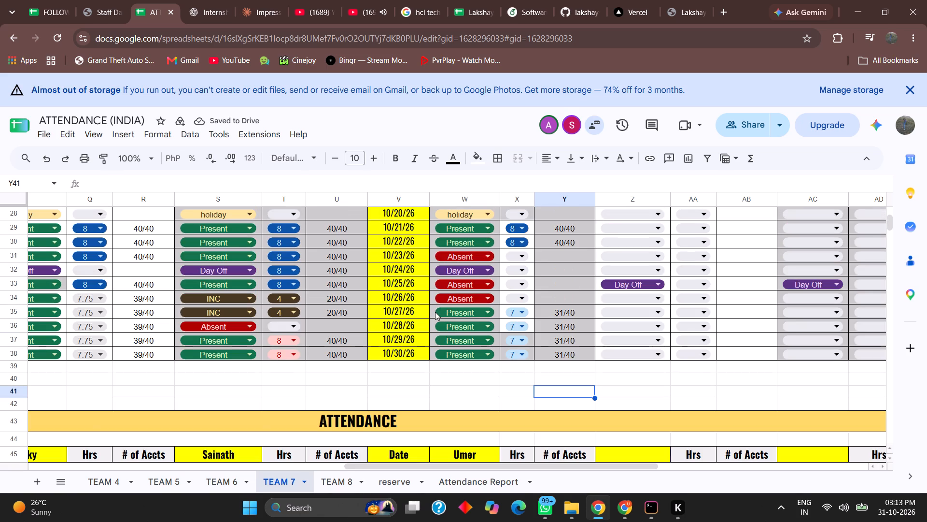
scroll(426, 353, up, 6)
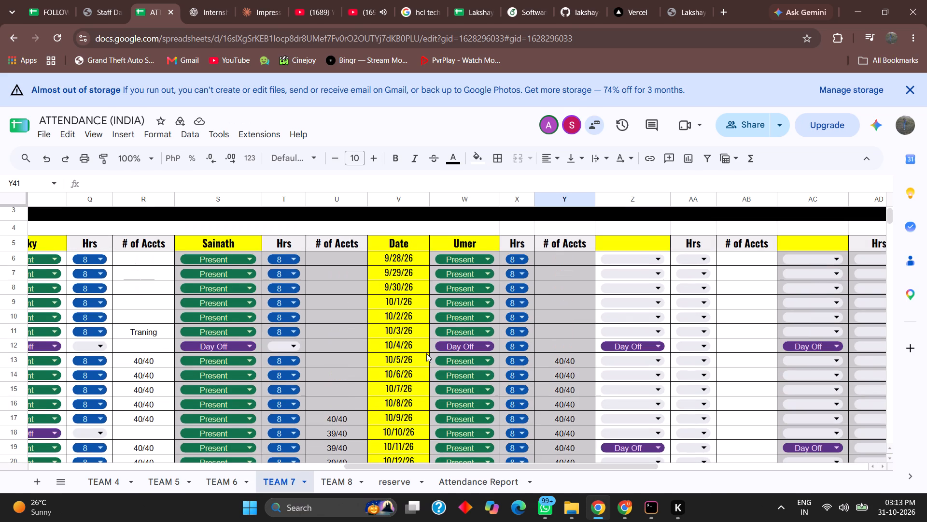
scroll(426, 355, down, 2)
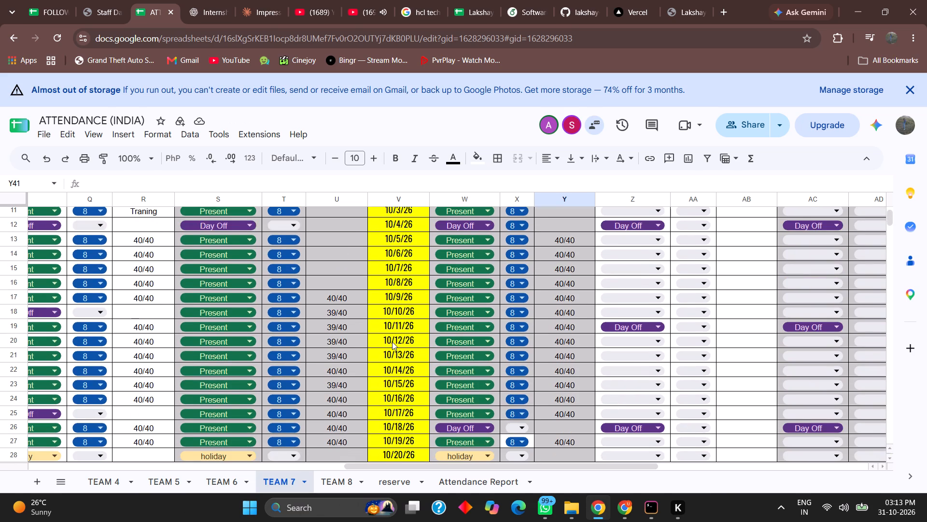
scroll(392, 342, right, 4)
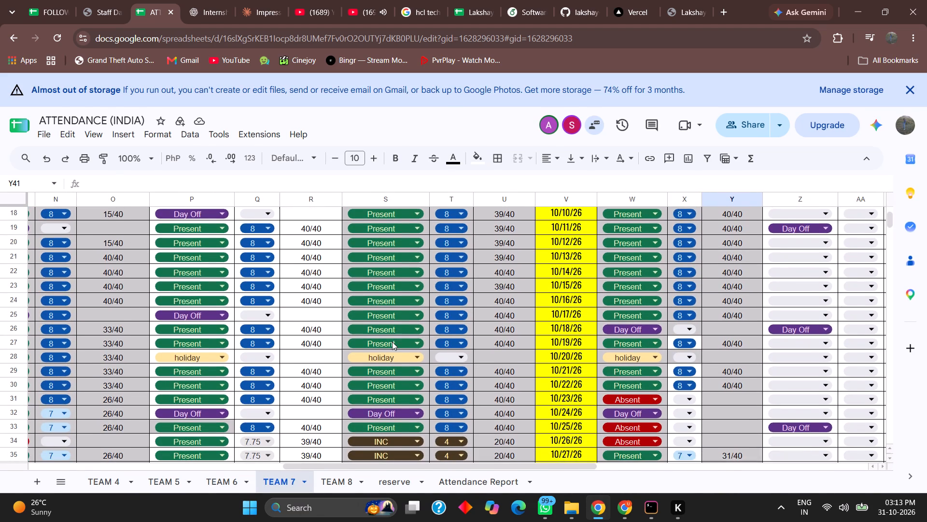
scroll(392, 342, down, 2)
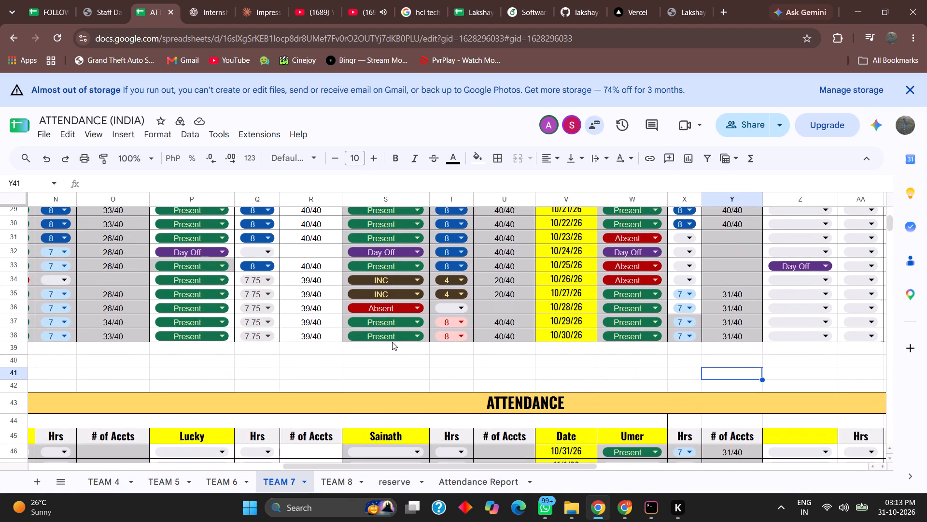
scroll(392, 342, right, 3)
scroll(392, 342, down, 1)
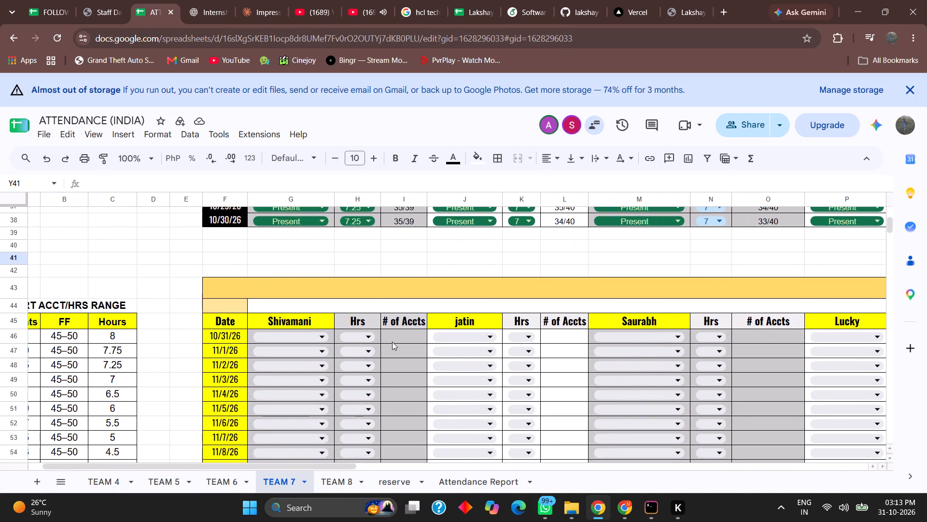
scroll(415, 371, right, 6)
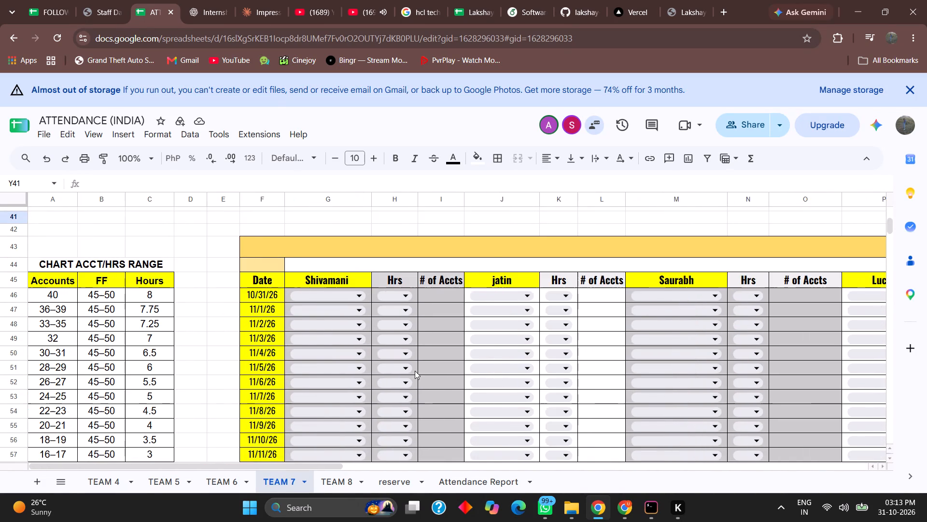
scroll(415, 371, right, 1)
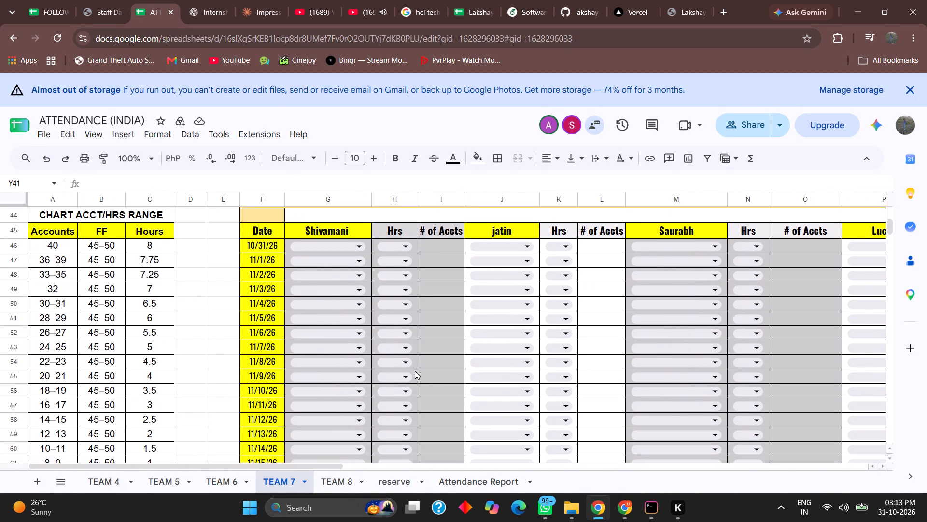
scroll(415, 371, right, 1)
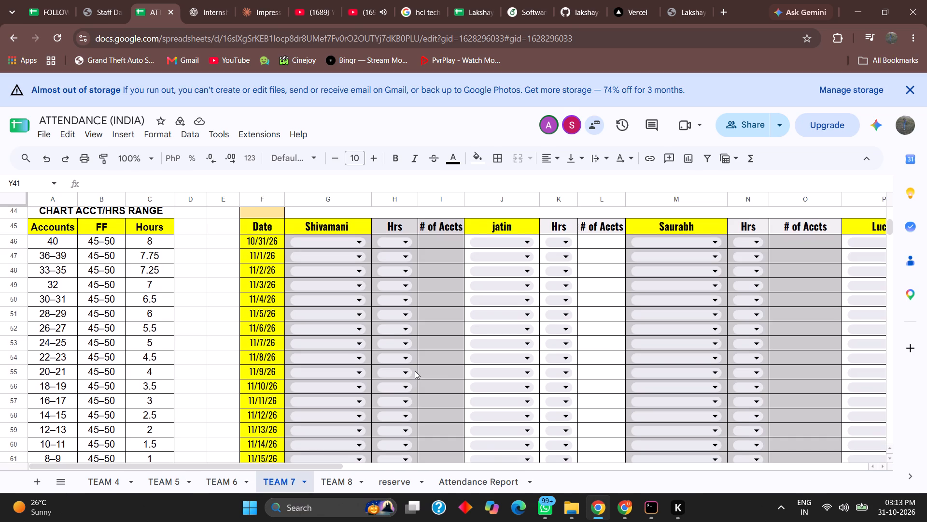
scroll(415, 371, right, 2)
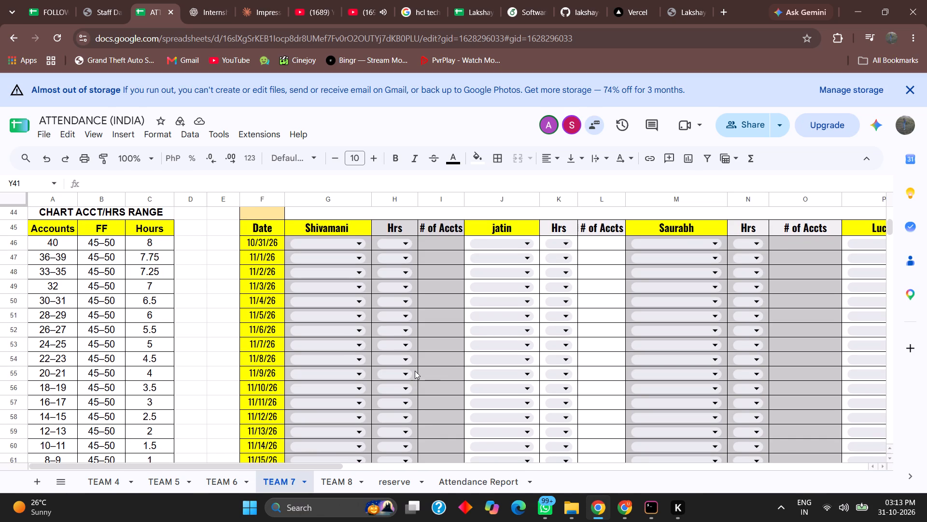
scroll(415, 371, right, 6)
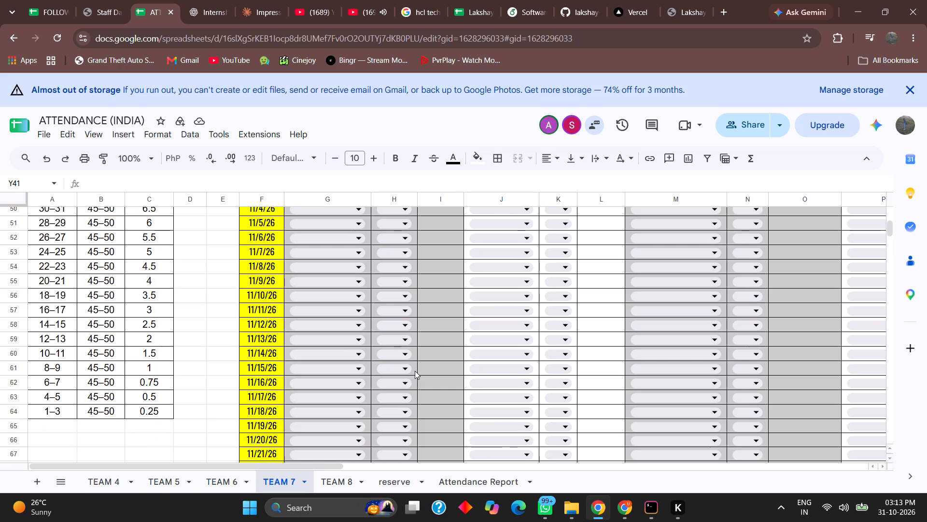
scroll(415, 371, right, 1)
scroll(415, 371, left, 4)
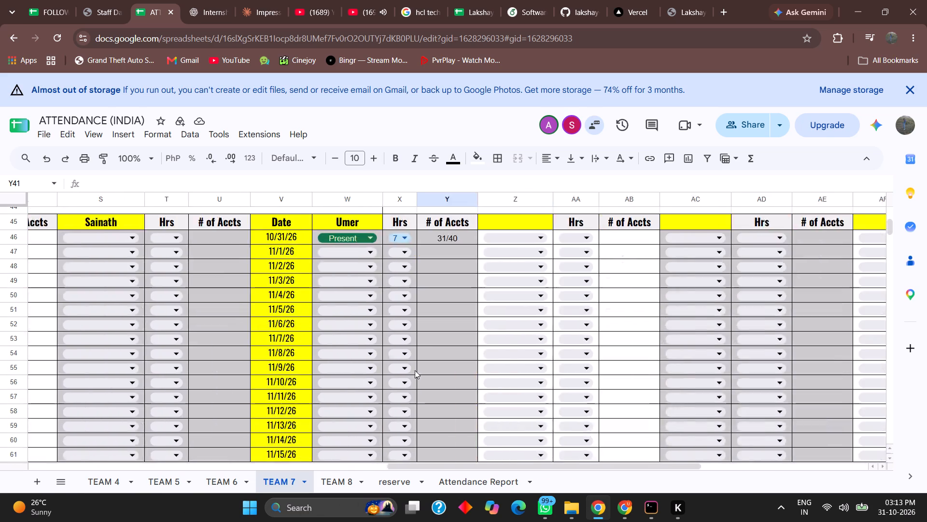
scroll(415, 370, right, 6)
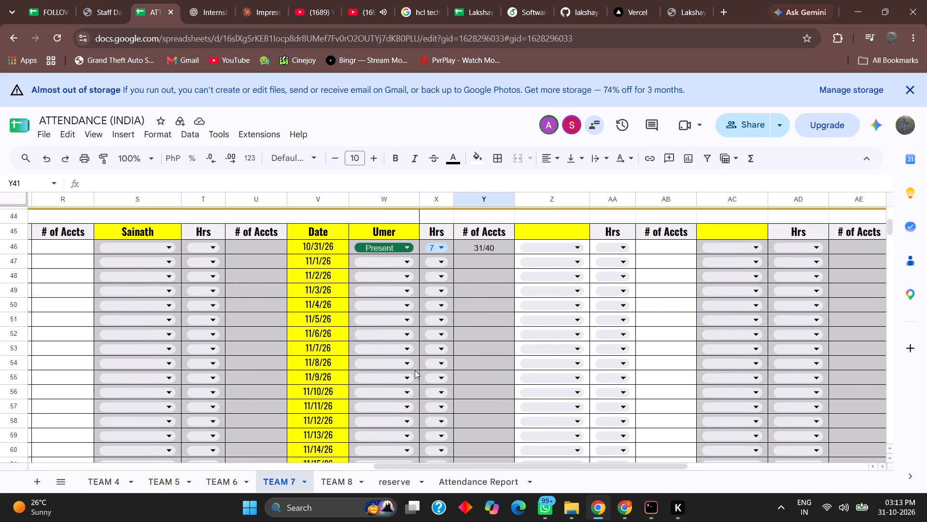
scroll(415, 370, right, 1)
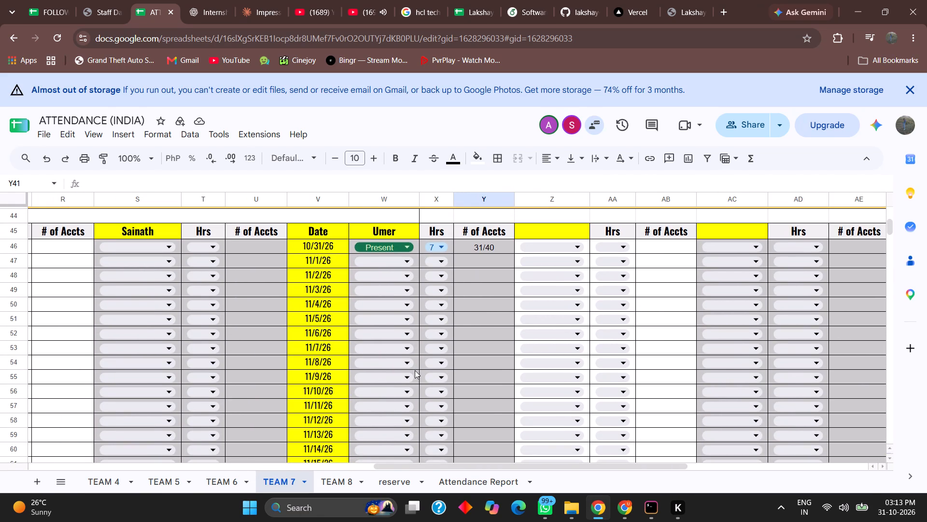
Check Umer's 10/31/26 entry against the earlier and new attendance tables on the TEAM 7 sheet.
scroll(415, 370, right, 1)
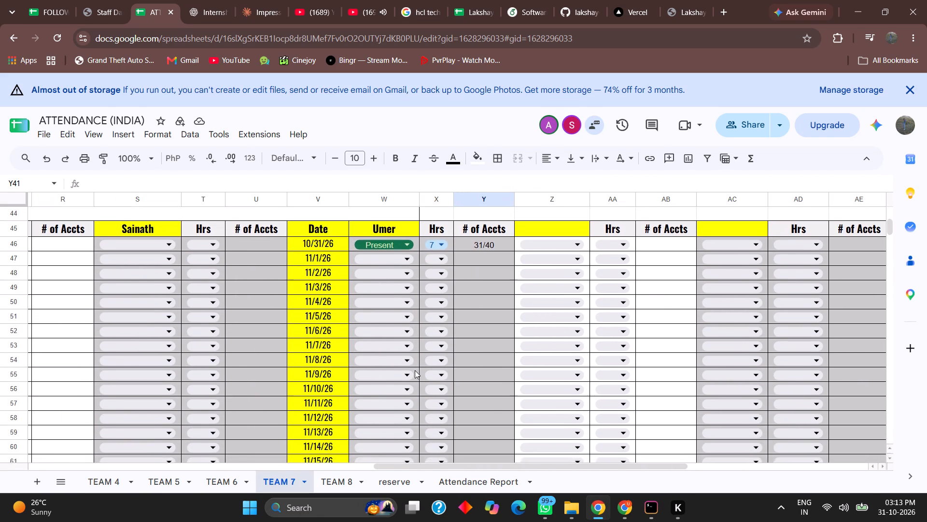
scroll(415, 370, right, 1)
scroll(415, 370, down, 2)
scroll(415, 370, up, 3)
scroll(415, 370, right, 6)
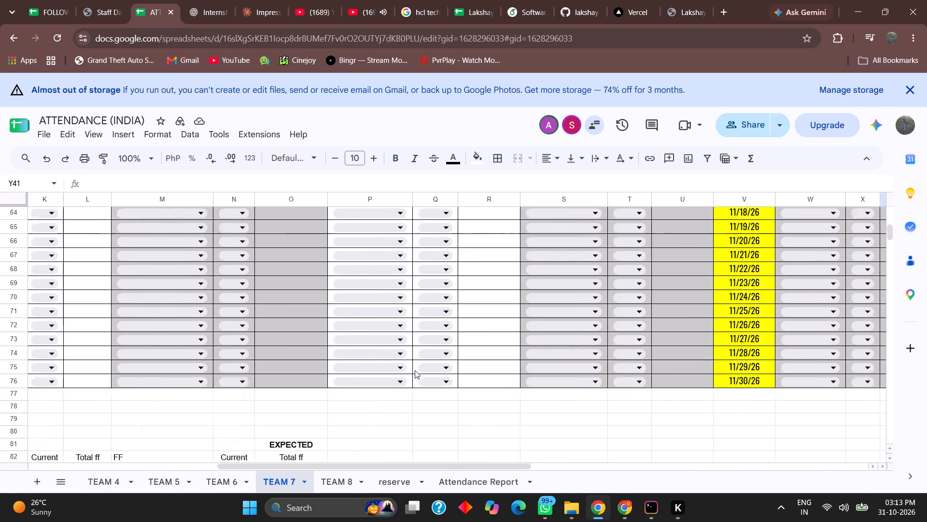
scroll(415, 370, right, 4)
scroll(415, 370, up, 7)
scroll(415, 370, down, 2)
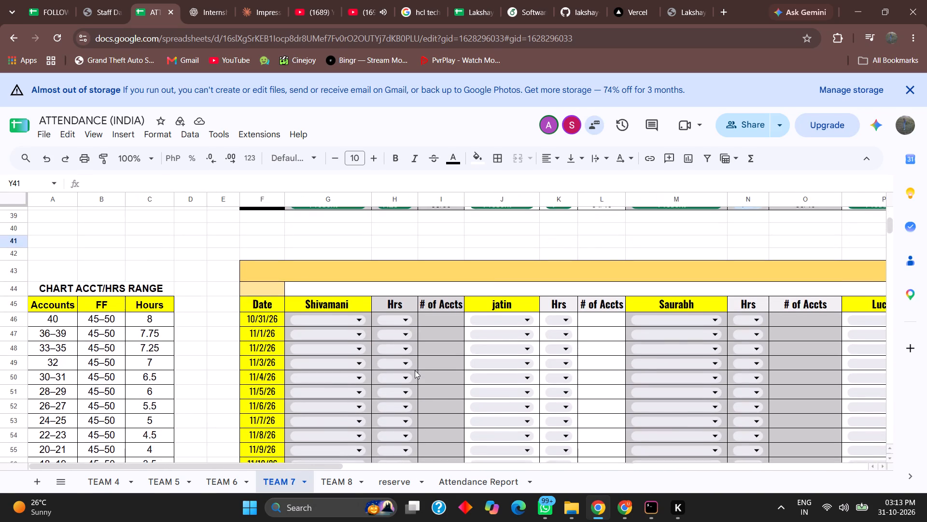
scroll(415, 370, left, 7)
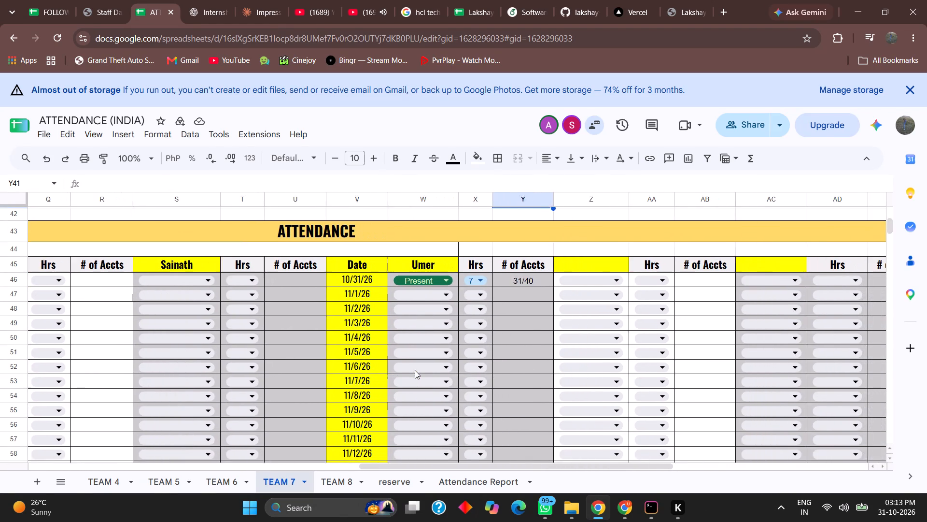
scroll(415, 370, down, 2)
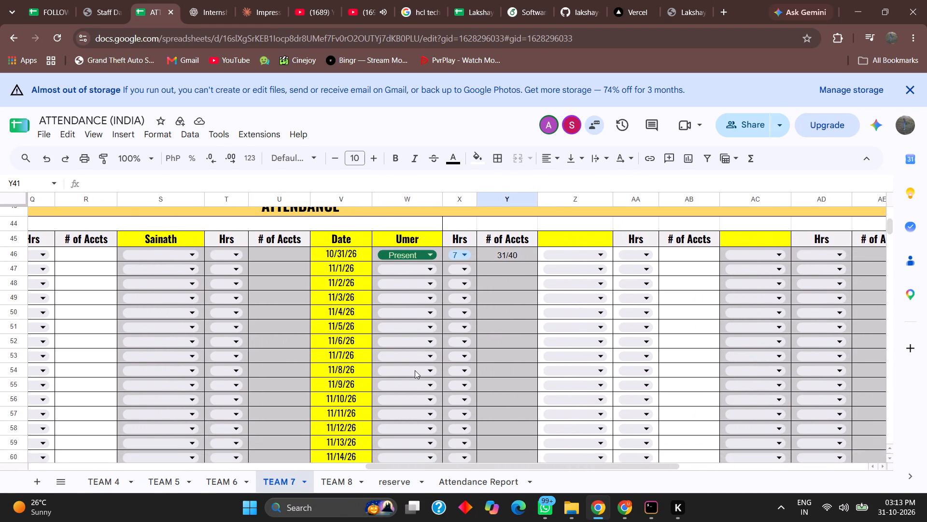
scroll(415, 370, down, 2)
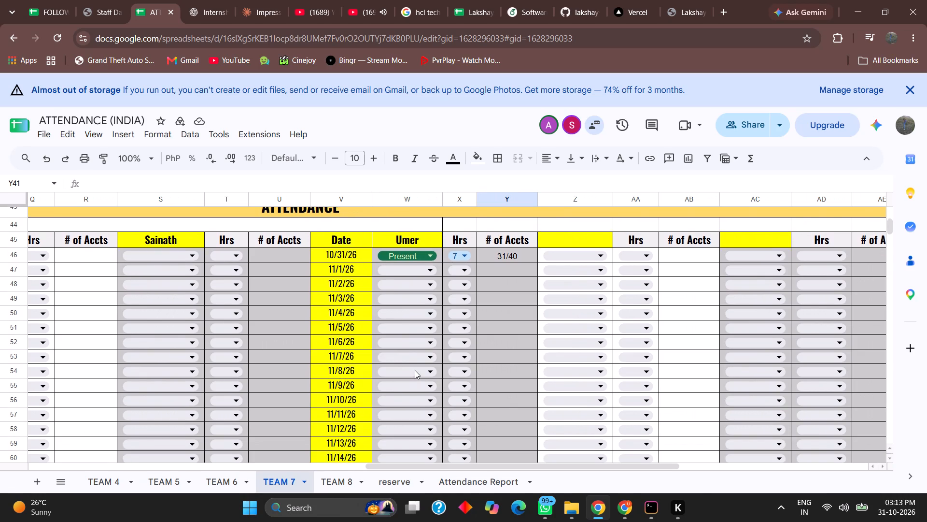
scroll(415, 370, up, 8)
scroll(415, 370, down, 1)
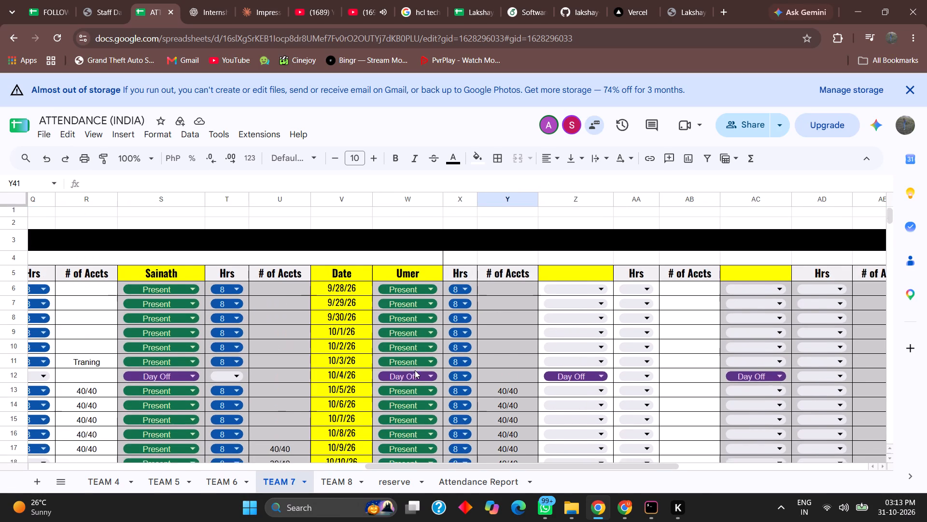
scroll(415, 370, down, 6)
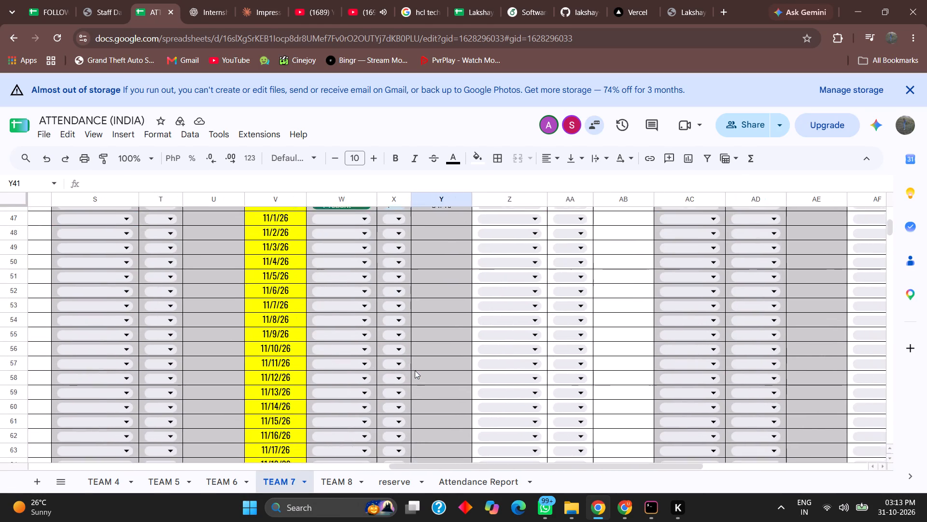
scroll(415, 370, up, 1)
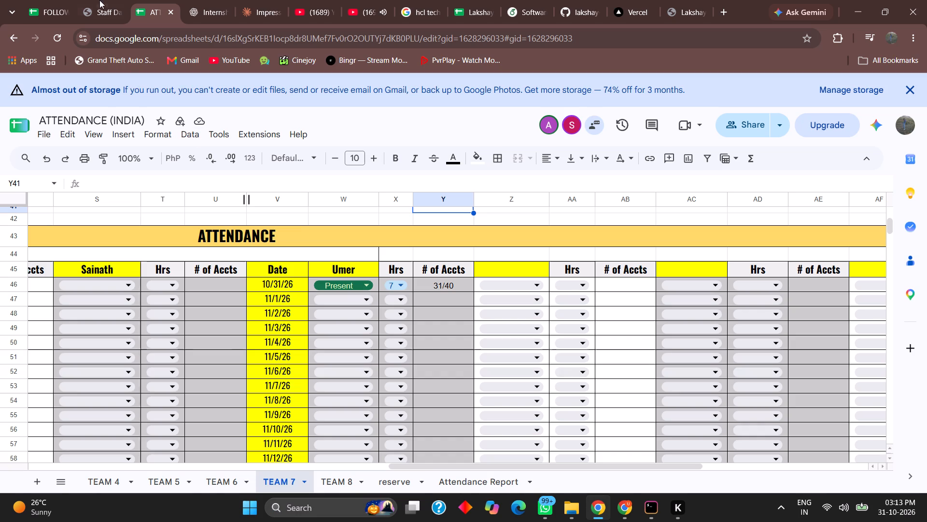
Switch to the FOLLOW 7 spreadsheet and, on the Umer sheet, set column G of row 41 to 431.
click(65, 0)
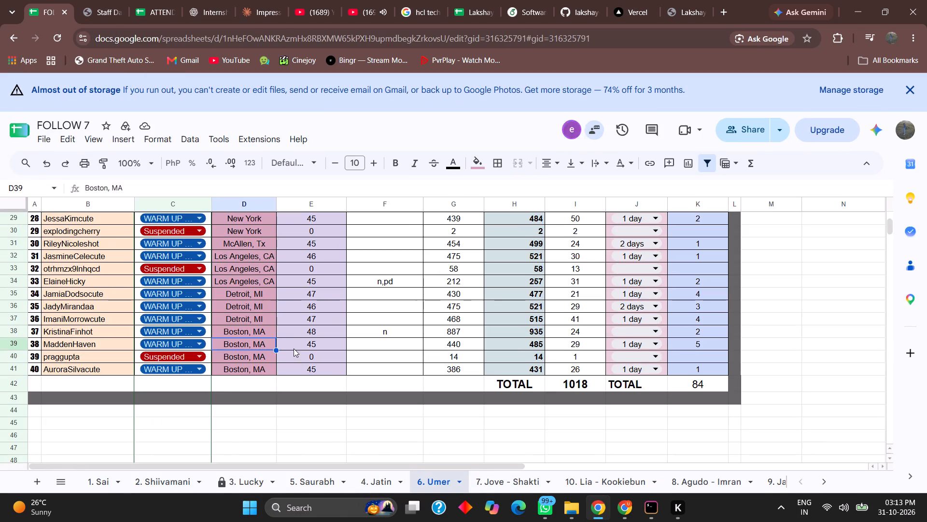
click(239, 365)
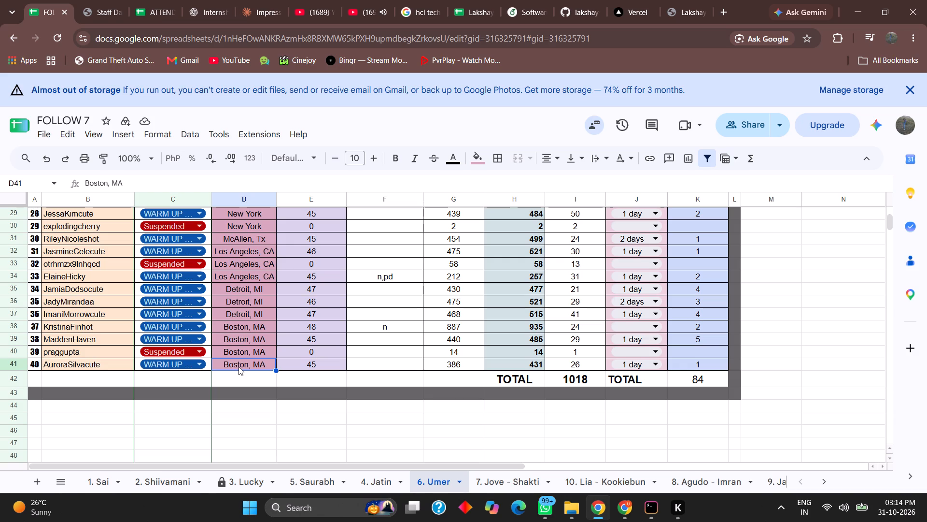
key(Right)
key(Right)
key(Right)
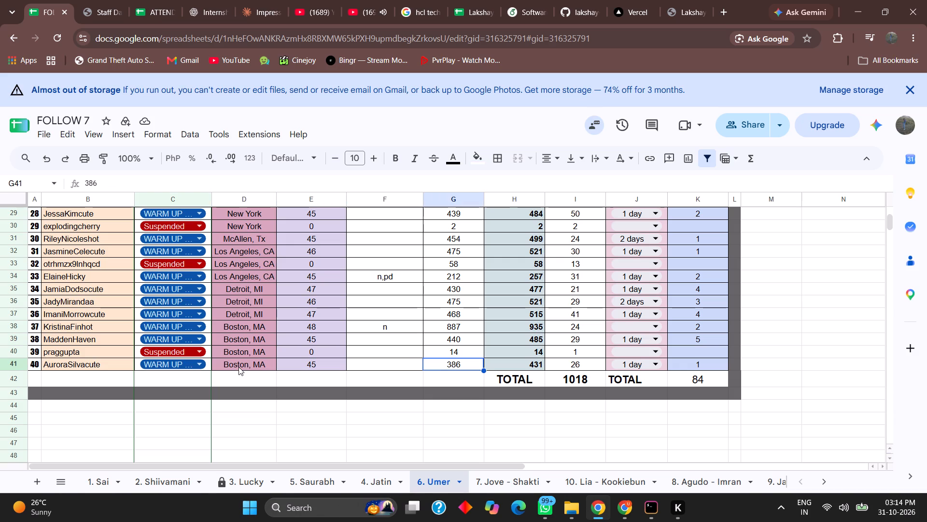
text(431)
key(Right)
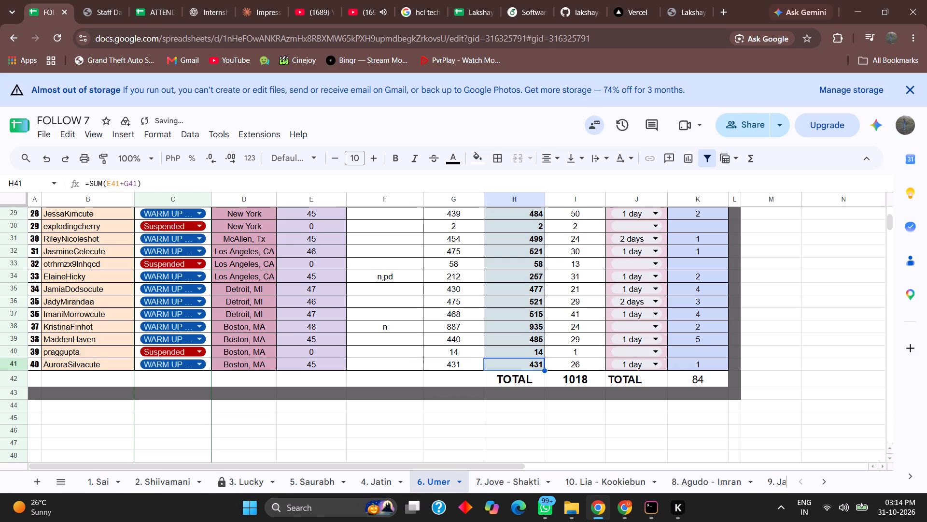
Set column I of row 41 to 295 and return to the row's Boston cell.
key(Right)
text(29)
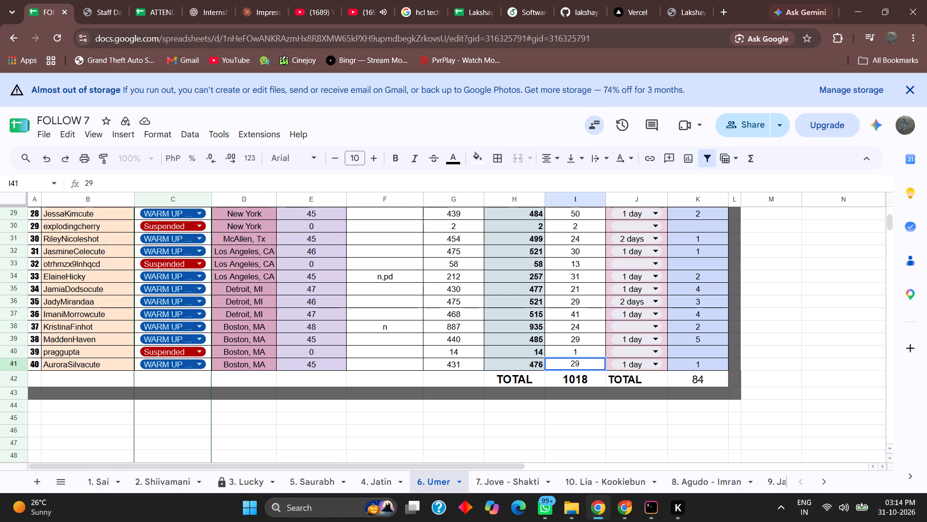
key(5)
key(Left)
key(Left)
key(Left)
key(Left)
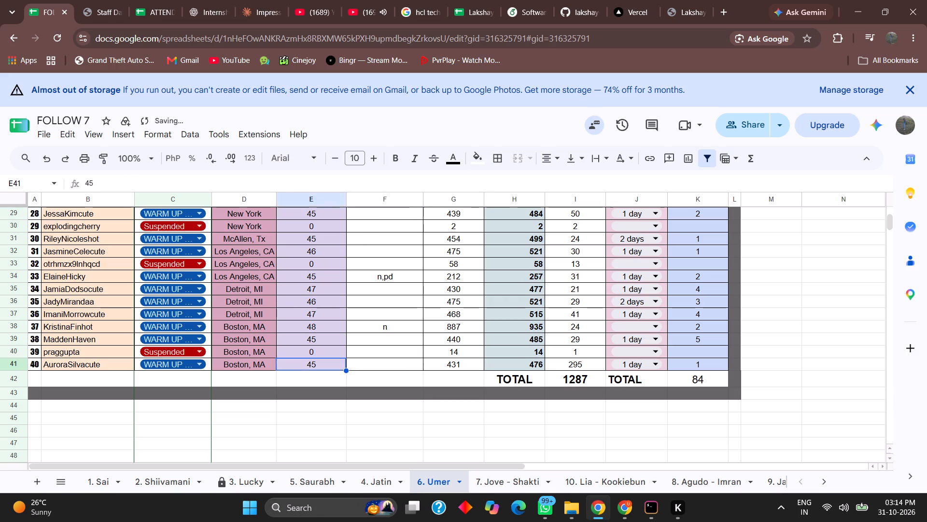
key(Left)
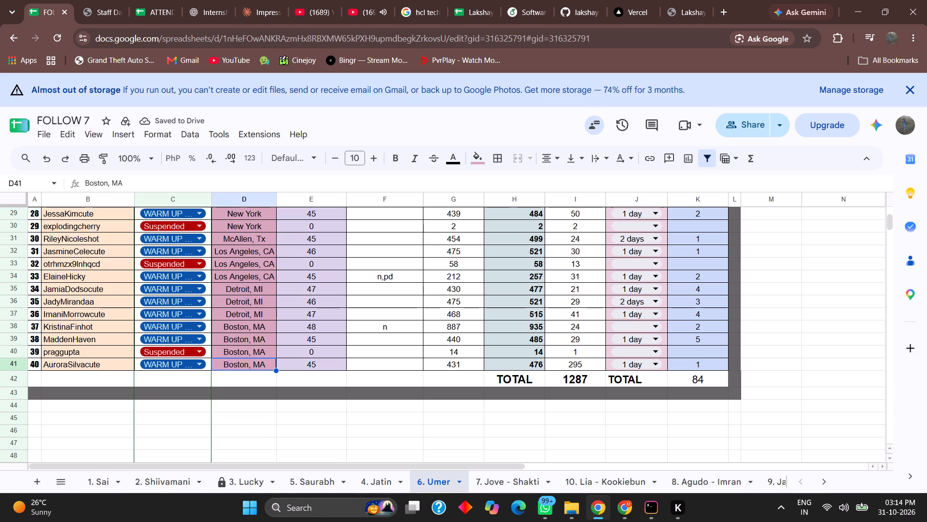
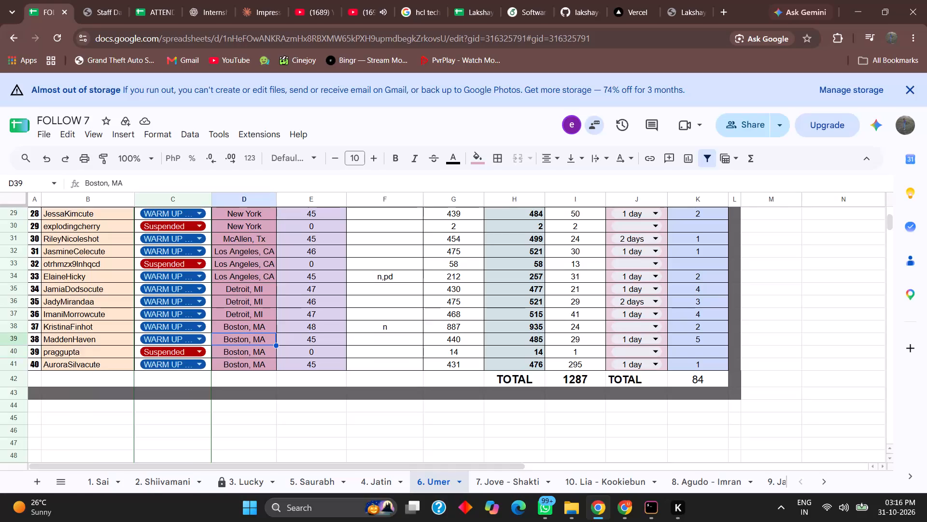
In row 38 of the Umer sheet, set column G to 935 and column I to 25.
key(Up)
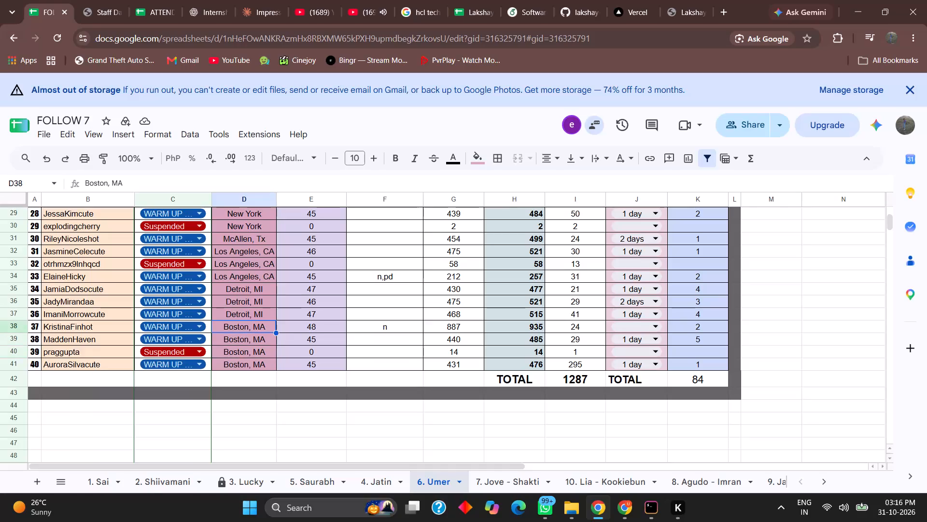
key(Right)
key(Right)
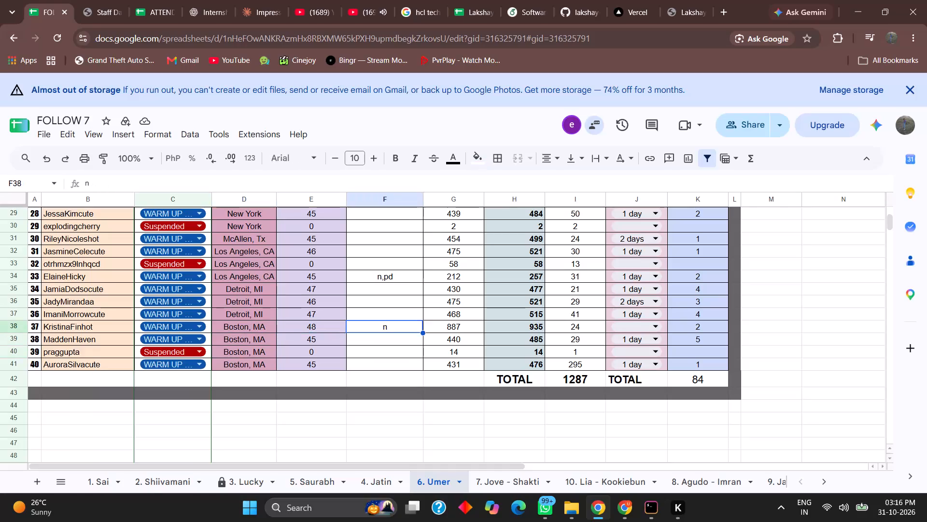
key(Right)
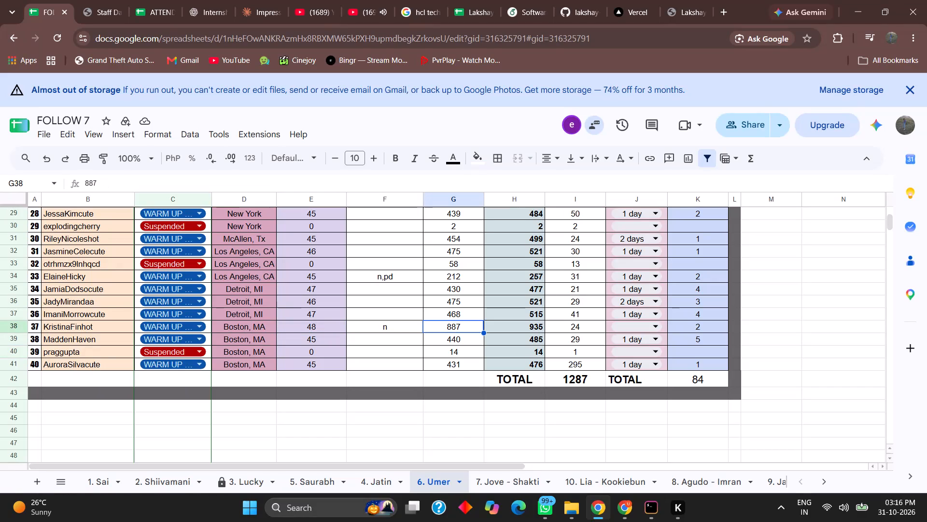
text(935)
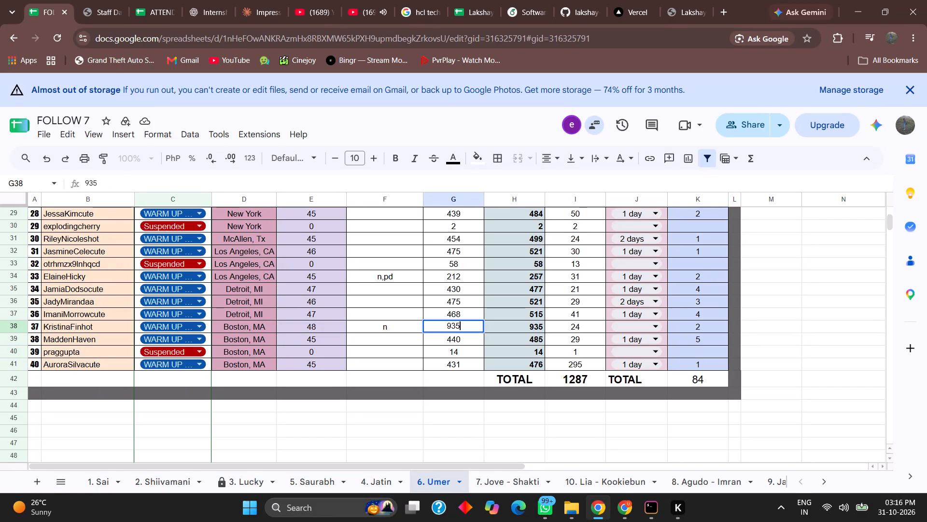
key(Right)
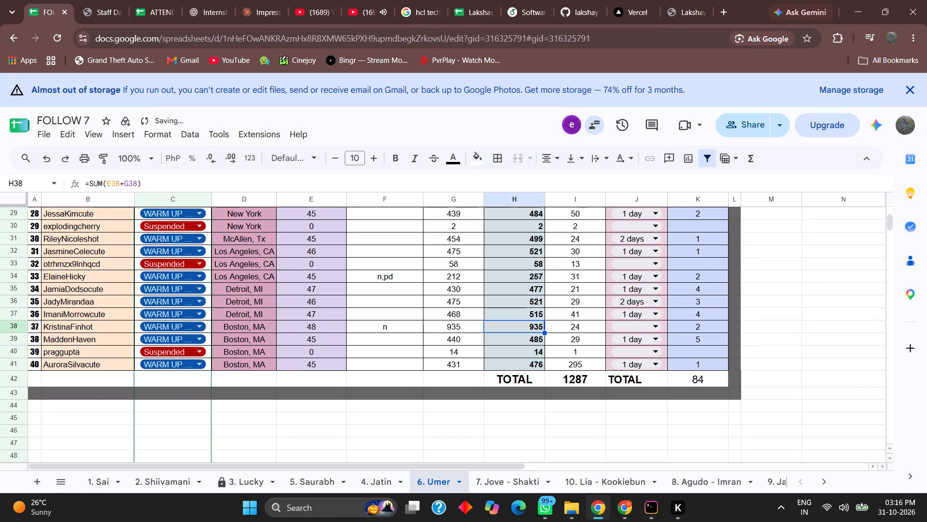
key(Right)
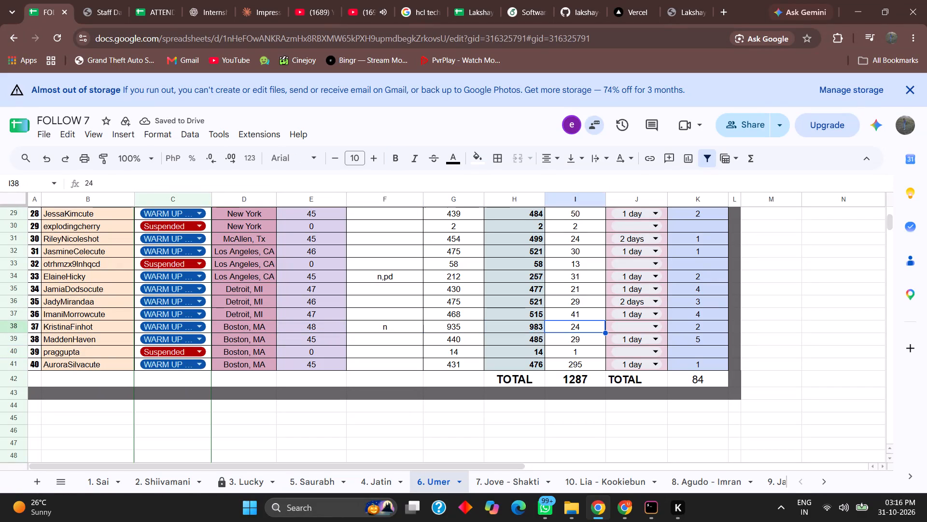
text(25)
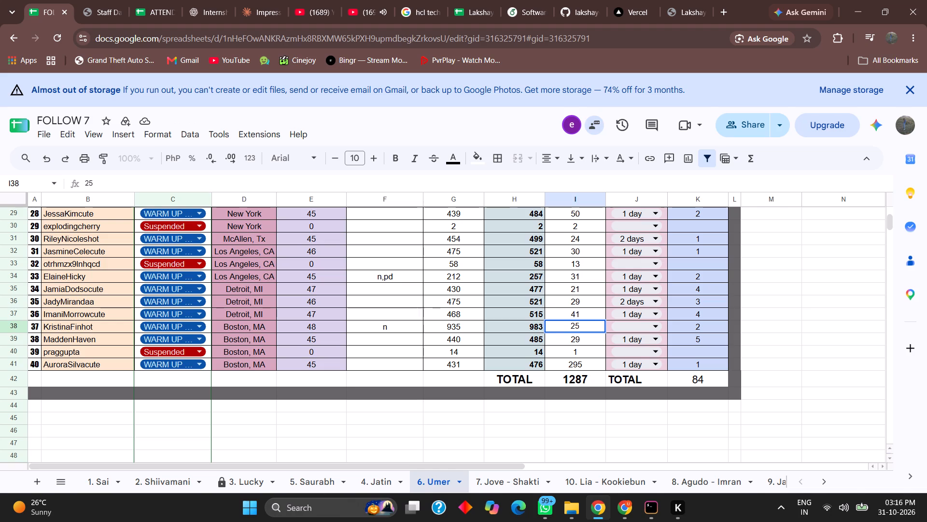
key(Right)
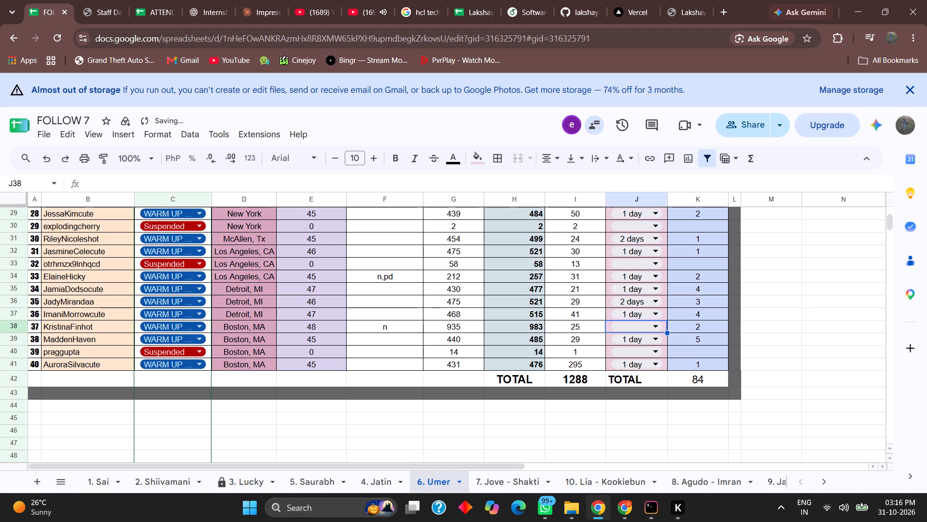
Set column K of row 38 to 1 and return to the row's Boston cell.
key(Right)
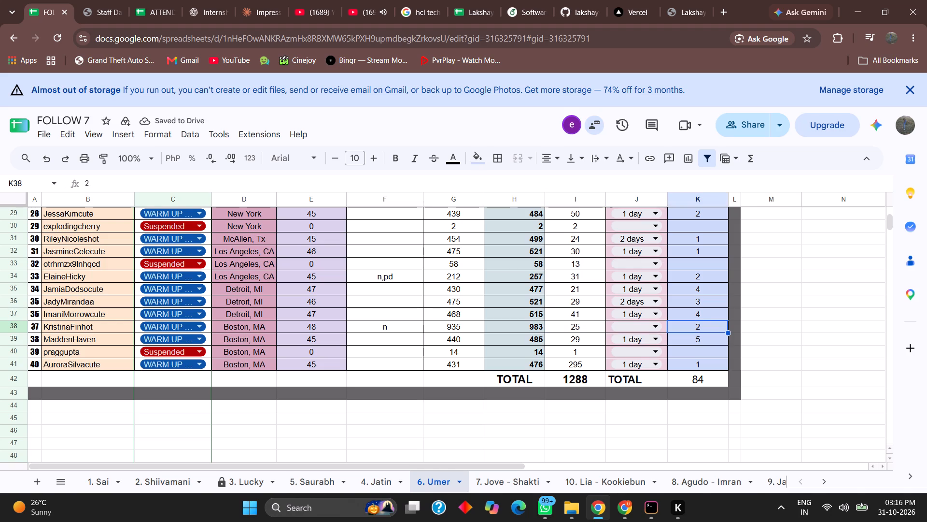
key(1)
key(Left)
key(Left)
key(Left)
key(Left)
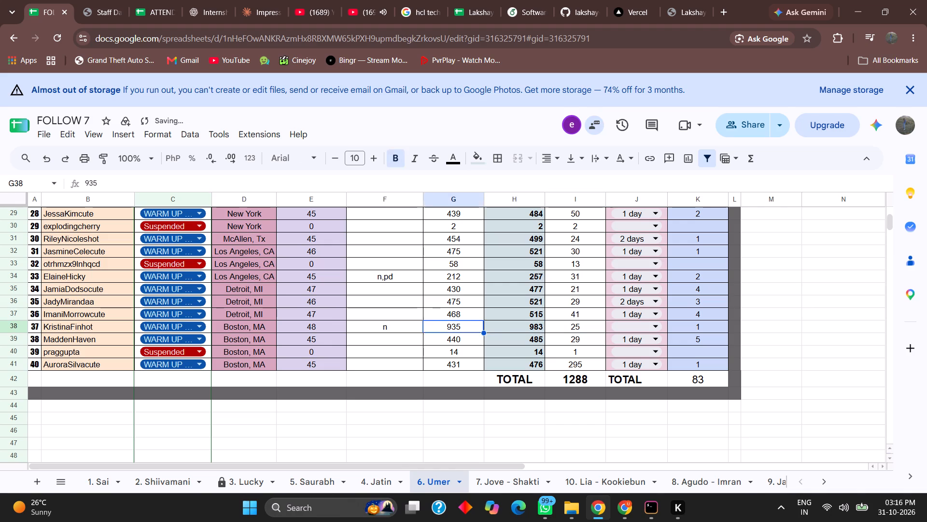
key(Left)
key(Left)
key(Left)
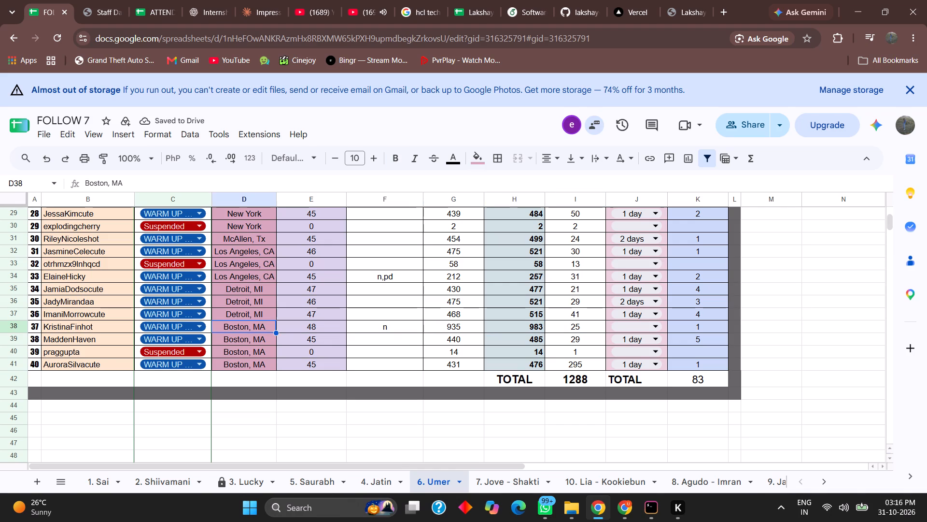
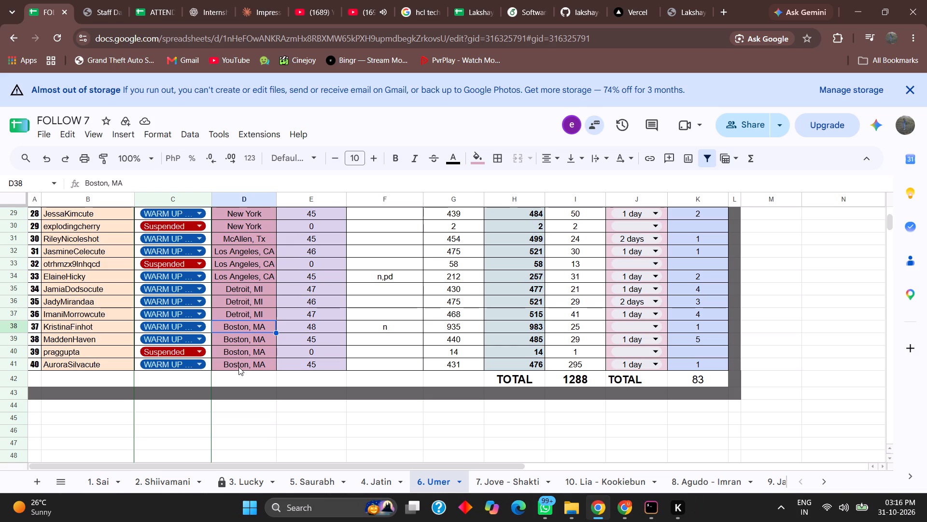
Switch to the YouTube page playing Travis Scott - HYAENA and pause the video.
click(370, 0)
click(306, 273)
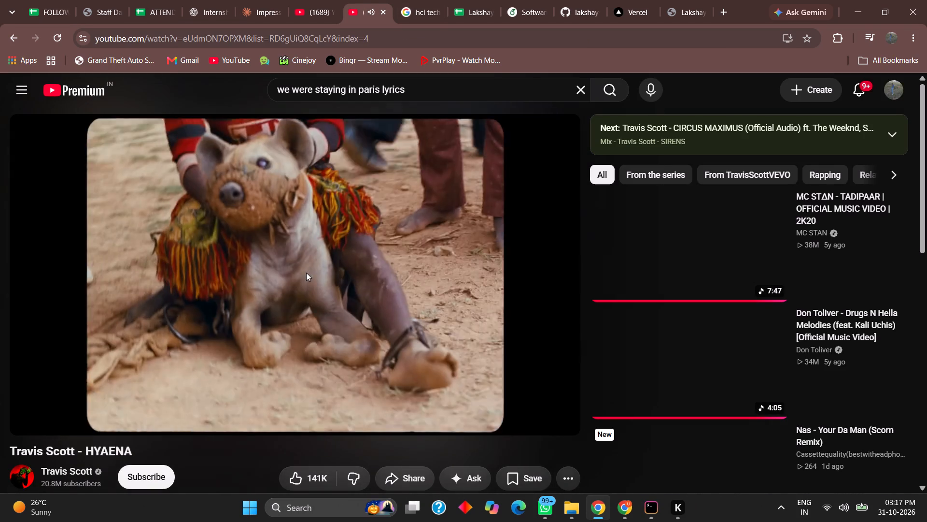
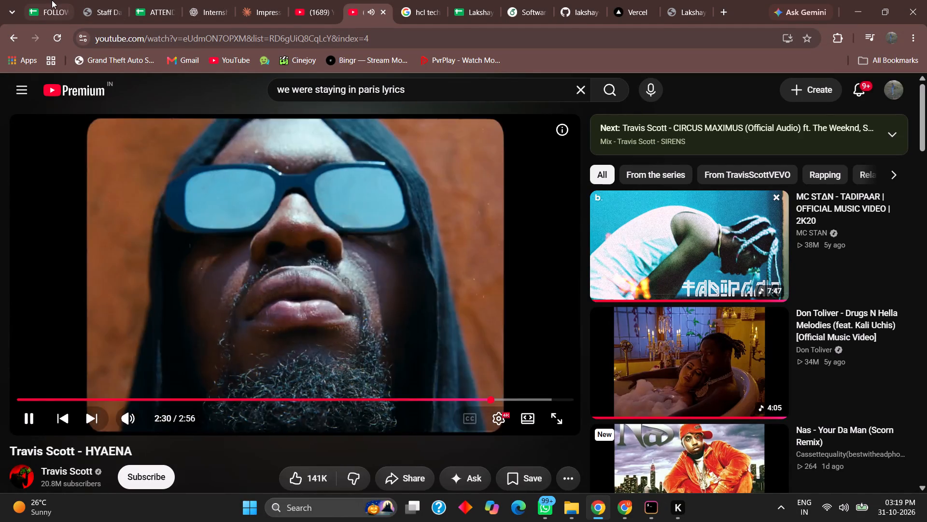
Switch back to the FOLLOW 7 spreadsheet with the Umer sheet.
click(43, 0)
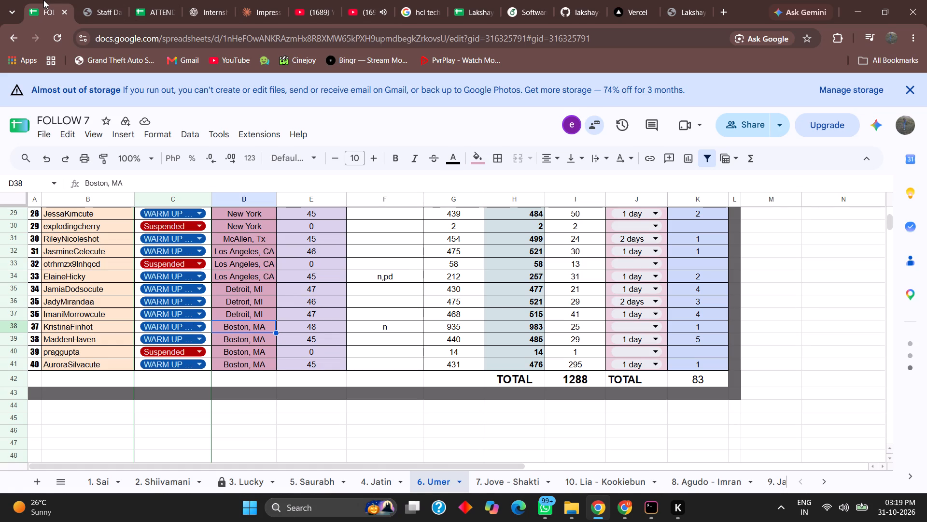
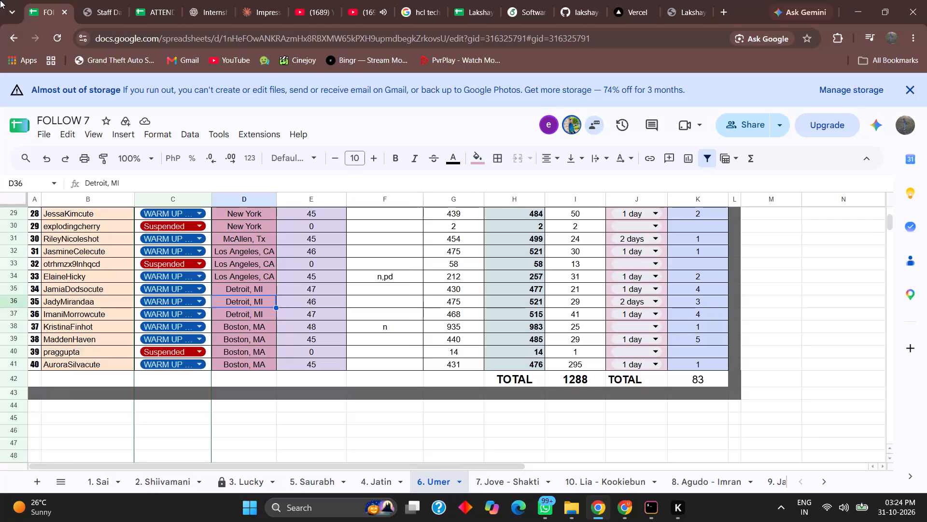
Look through the account rows in the Umer sheet, between rows 16 and 40, to find entries needing an update.
key(Up)
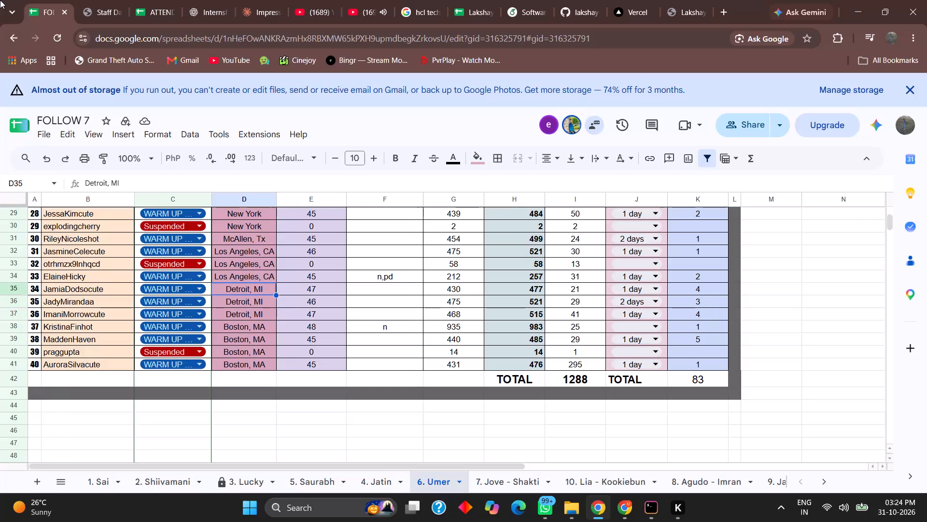
key(Up)
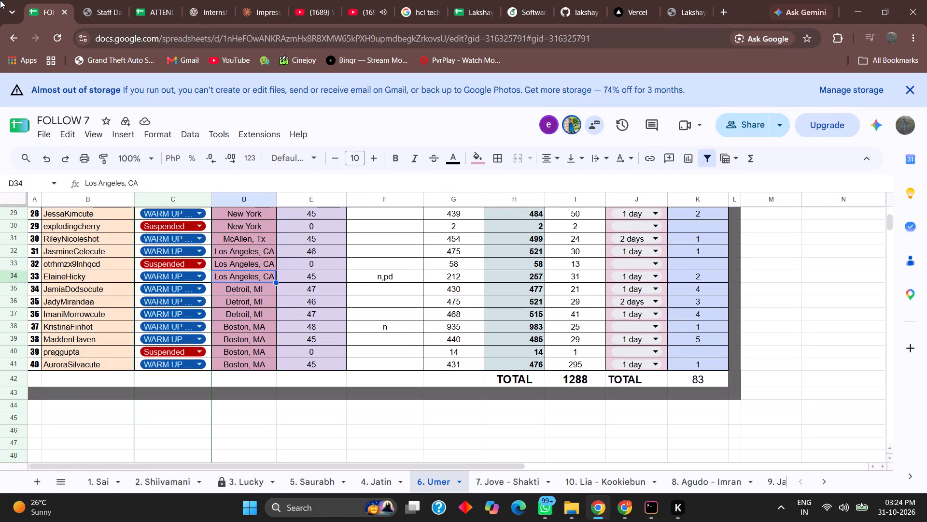
key(Up)
key(Up)
key(Up)
key(Up)
key(Up)
key(Up)
key(Up)
key(Up)
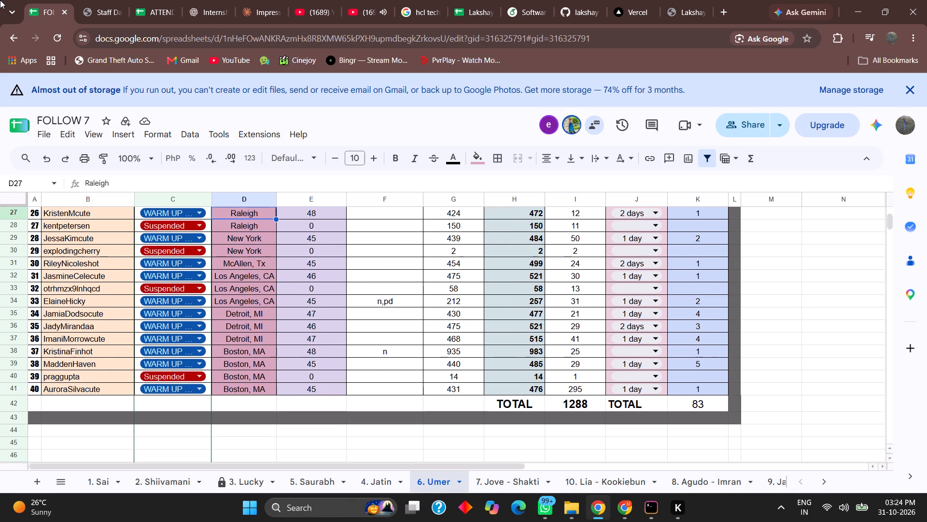
key(Up)
key(Up)
key(Up)
key(Up)
key(Up)
key(Up)
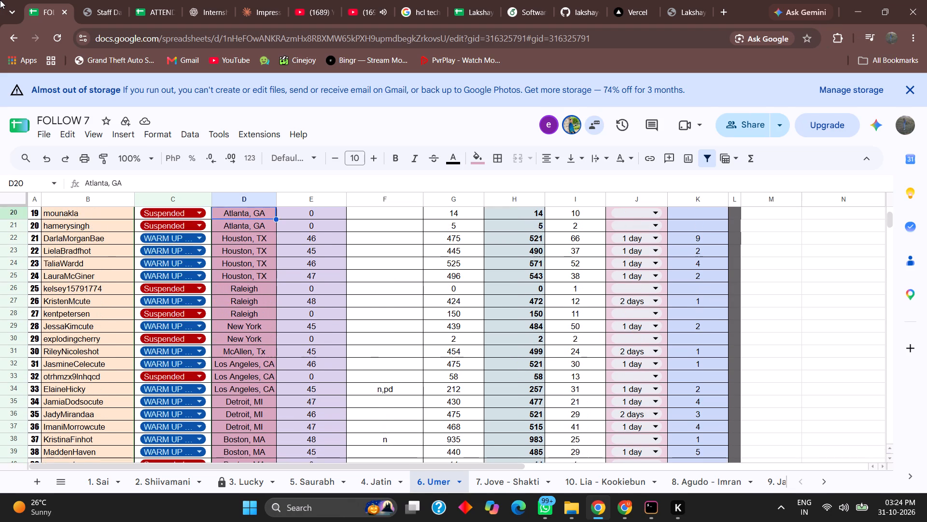
key(Up)
key(Up)
key(Up)
key(Up)
key(Down)
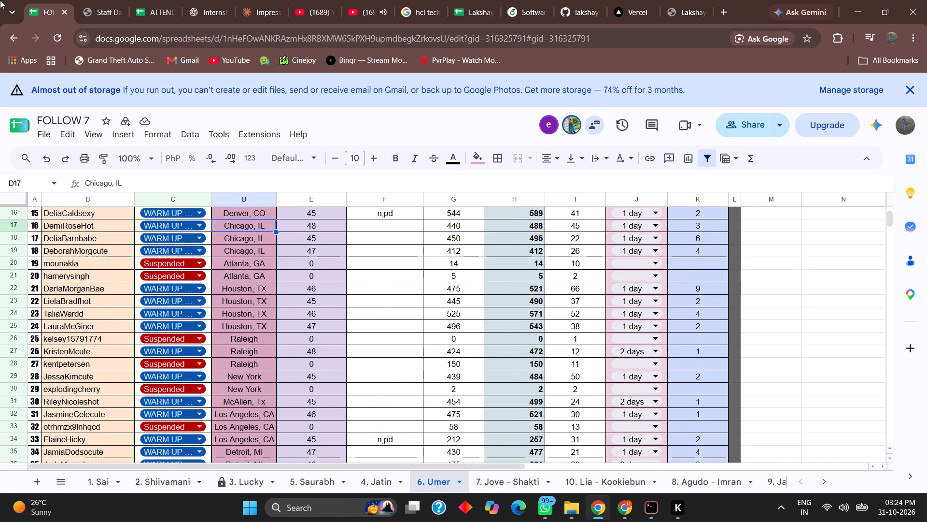
key(Down)
key(Down)
key(Down)
key(Down)
key(Down)
key(Down)
key(Down)
key(Down)
key(Down)
key(Down)
key(Down)
key(Down)
key(Down)
key(Down)
key(Down)
key(Down)
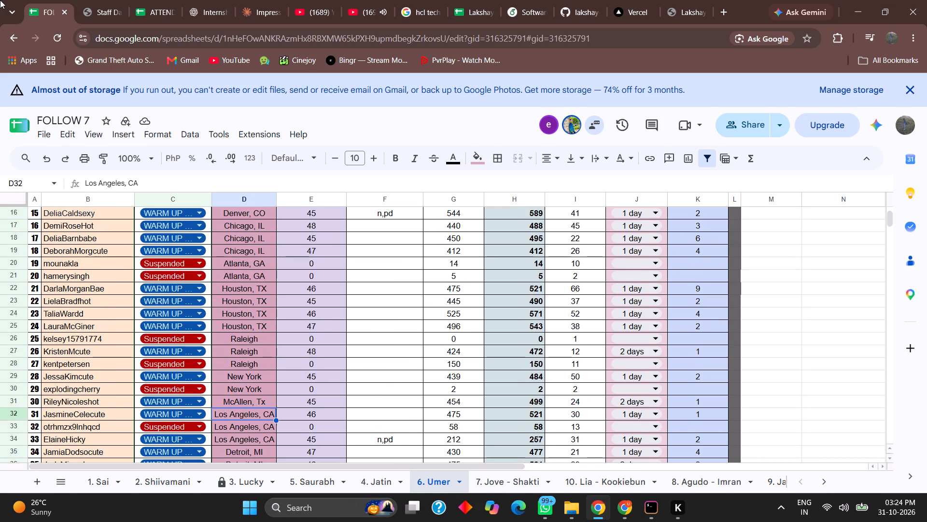
key(Down)
key(Down)
key(Down)
key(Down)
key(Down)
key(Down)
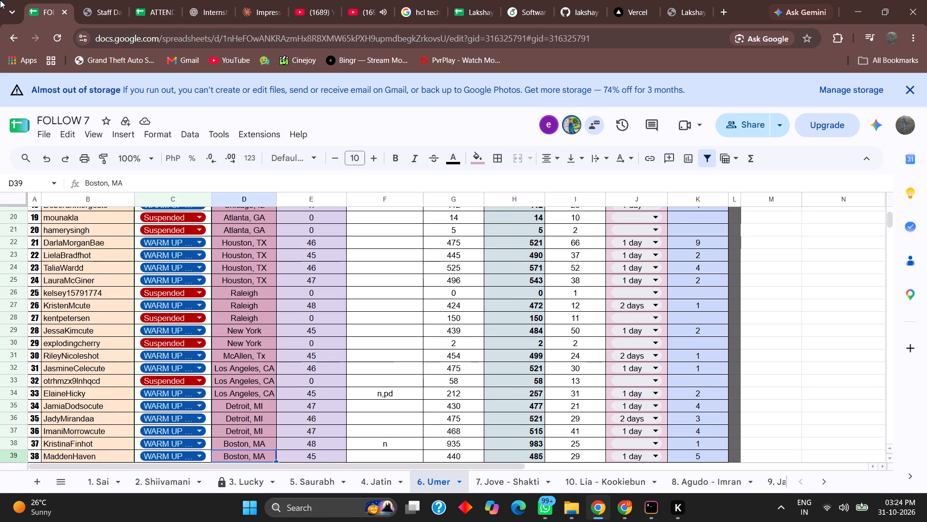
key(Down)
Update account 33 in row 34: set column G to 251, column I to 33 and column K to 4.
key(Up)
key(Up)
key(Up)
key(Up)
key(Up)
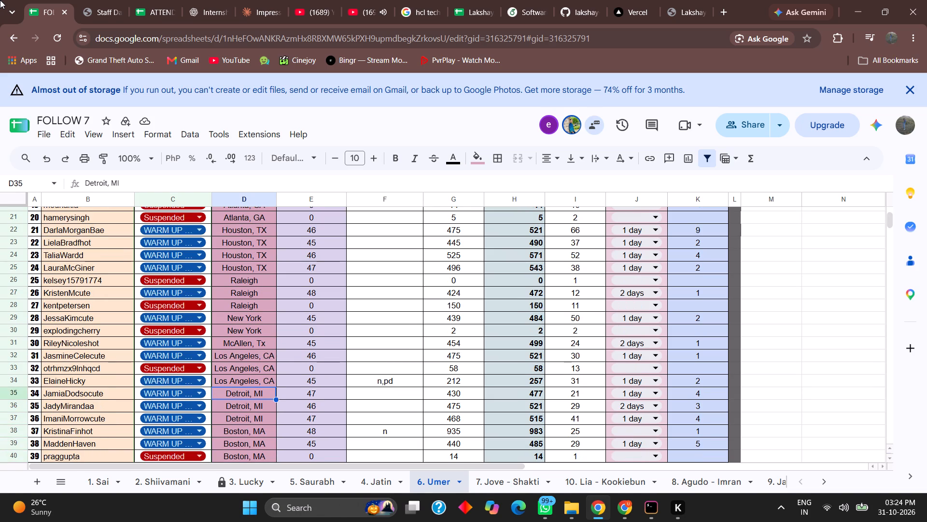
key(Up)
key(Right)
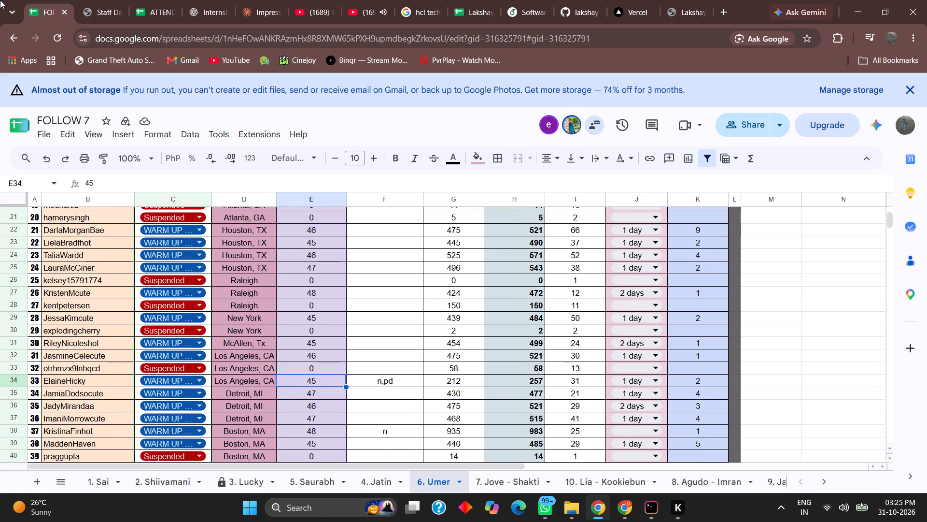
key(Right)
key(Right)
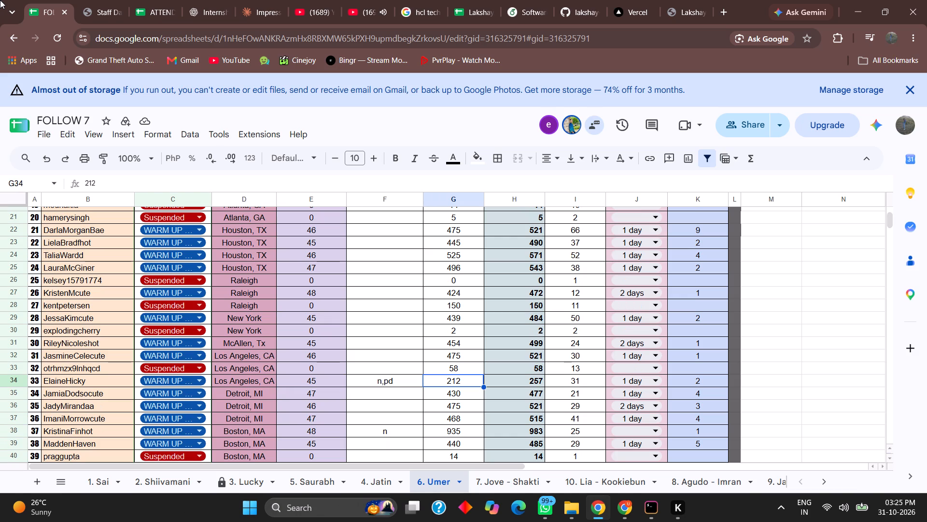
text(22)
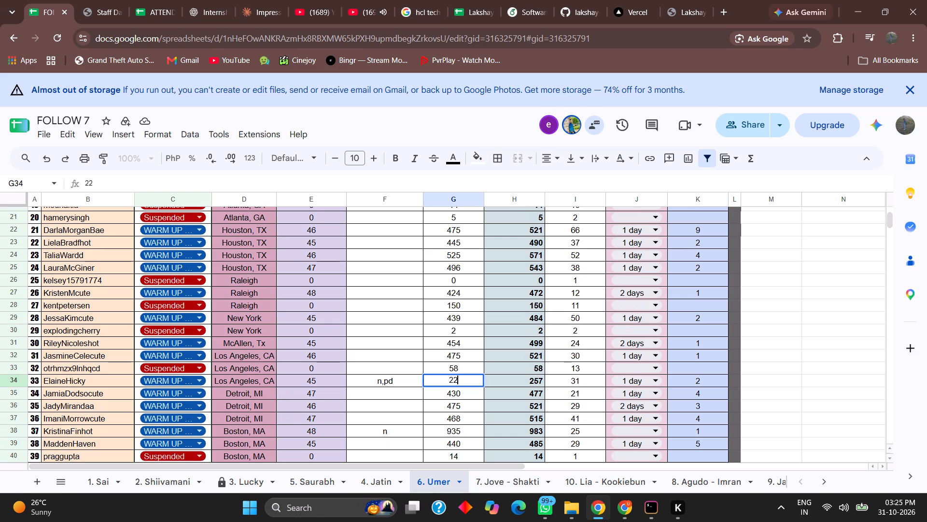
key(BackSpace)
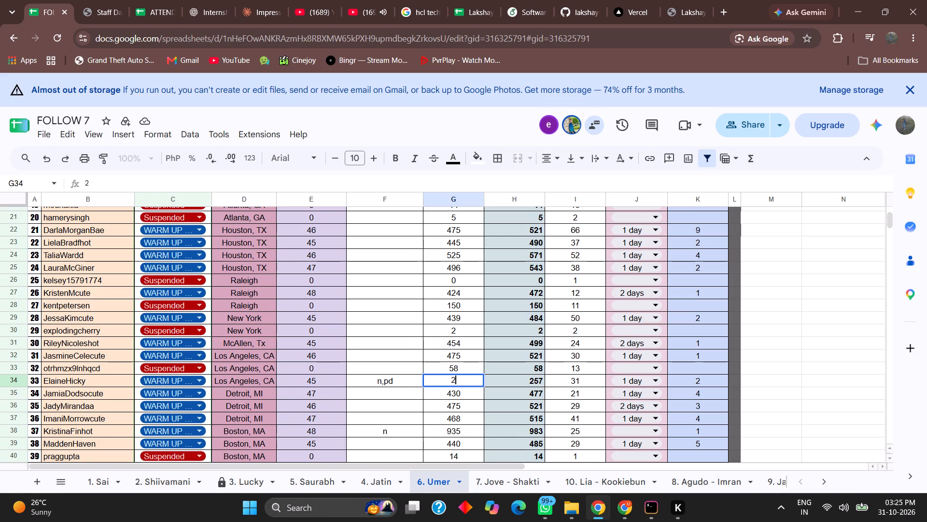
key(5)
key(1)
key(Right)
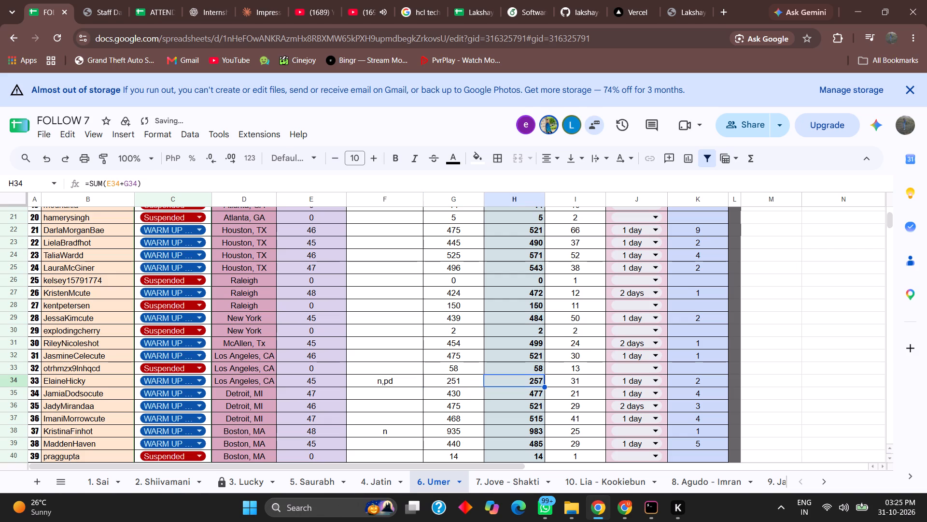
key(Right)
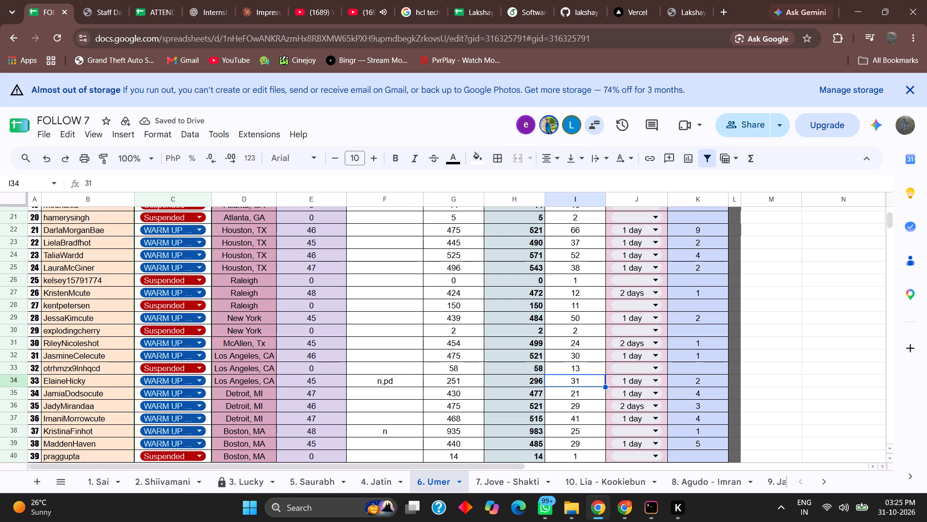
text(33)
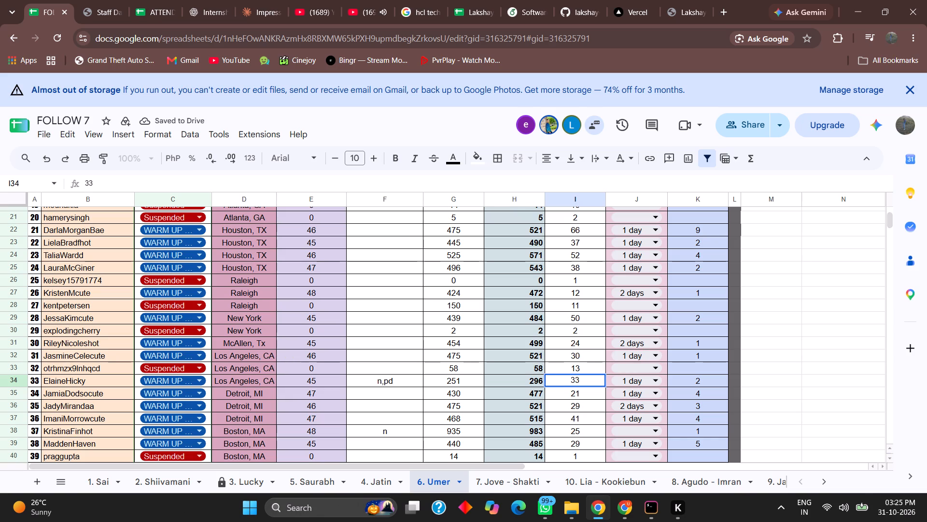
key(Right)
key(Right)
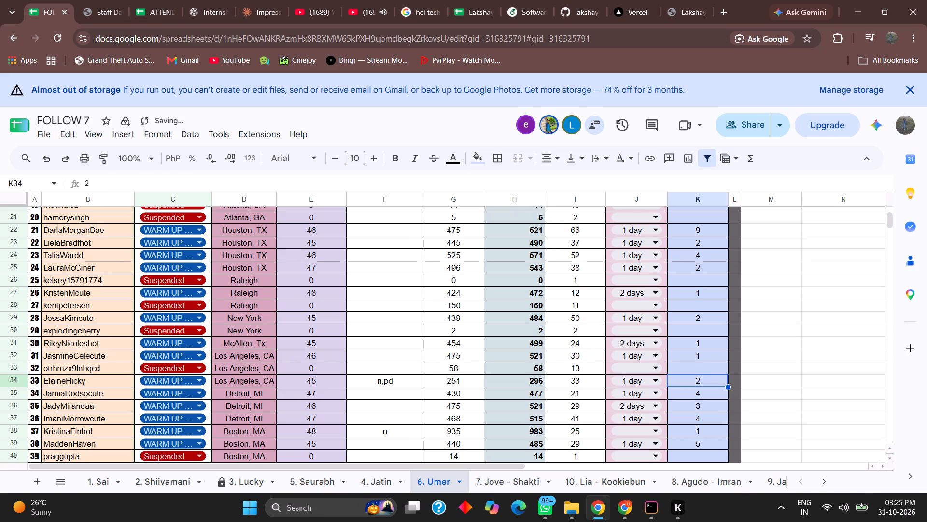
key(4)
key(Left)
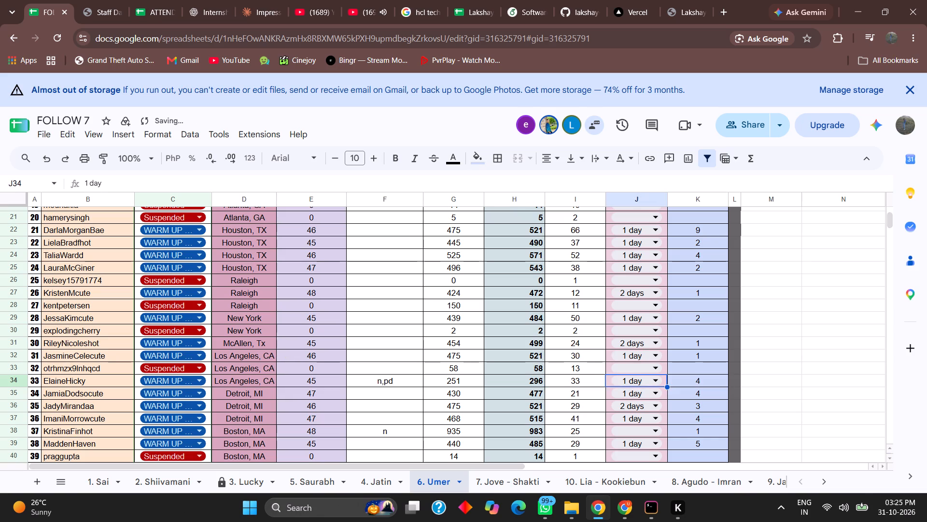
key(Left)
key(Left)
key(Left)
key(Left)
key(Left)
key(Left)
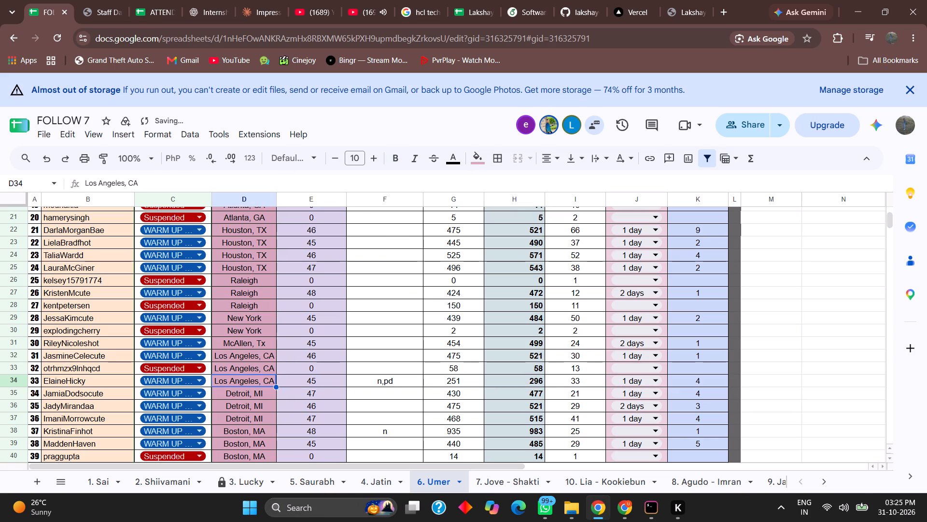
Update account 15 in row 16: set column G to 588, column I to 45 and column K to 4.
key(Up)
key(Up)
key(Up)
key(Up)
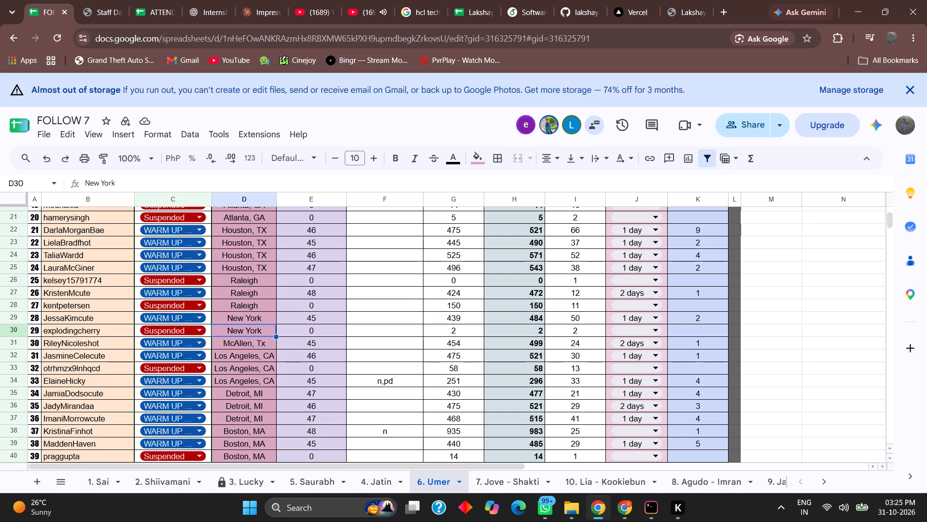
key(Up)
key(Up)
key(Up)
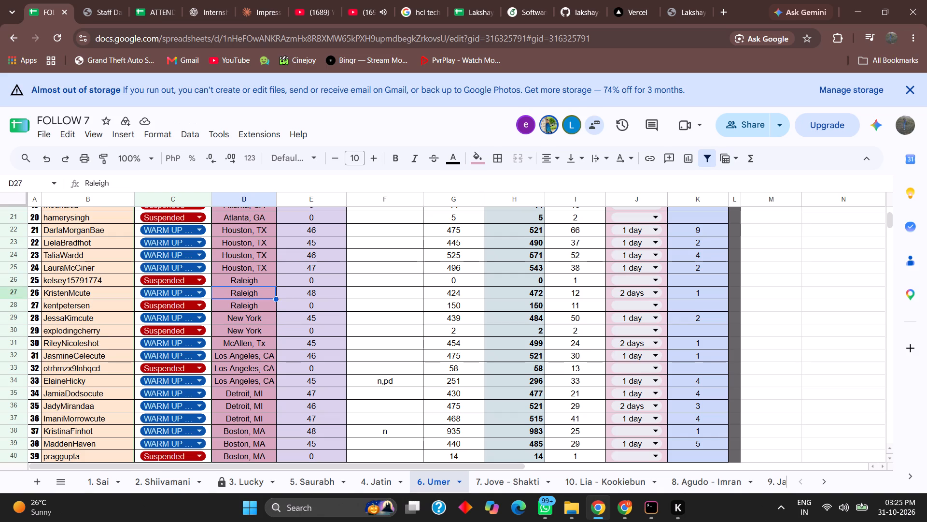
key(Up)
key(Up)
key(Up)
key(Up)
key(Up)
key(Up)
key(Up)
key(Up)
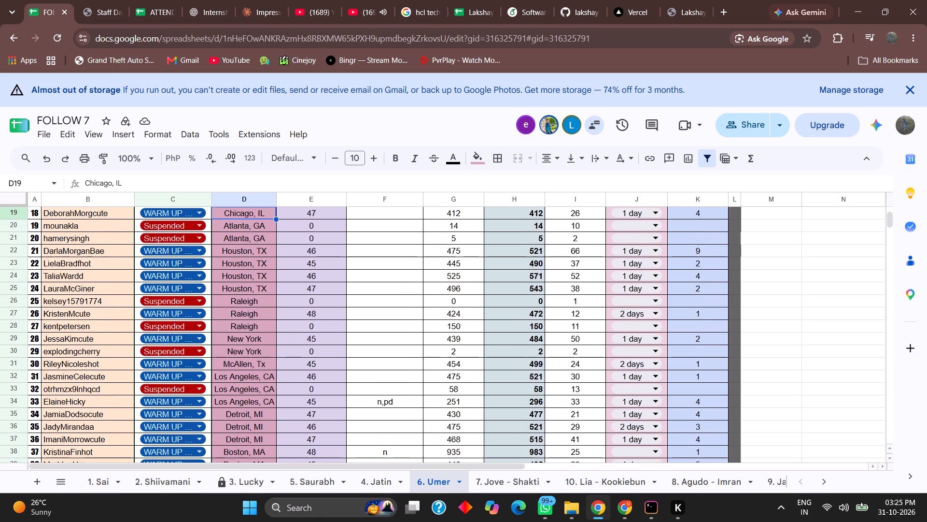
key(Up)
key(Up)
key(Up)
key(Up)
key(Up)
key(Up)
key(Up)
key(Down)
key(Down)
key(Down)
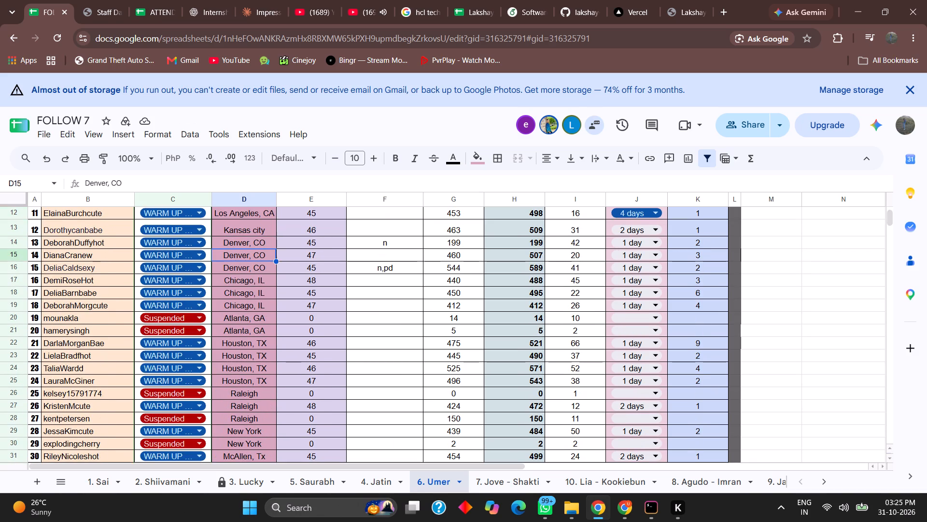
key(Down)
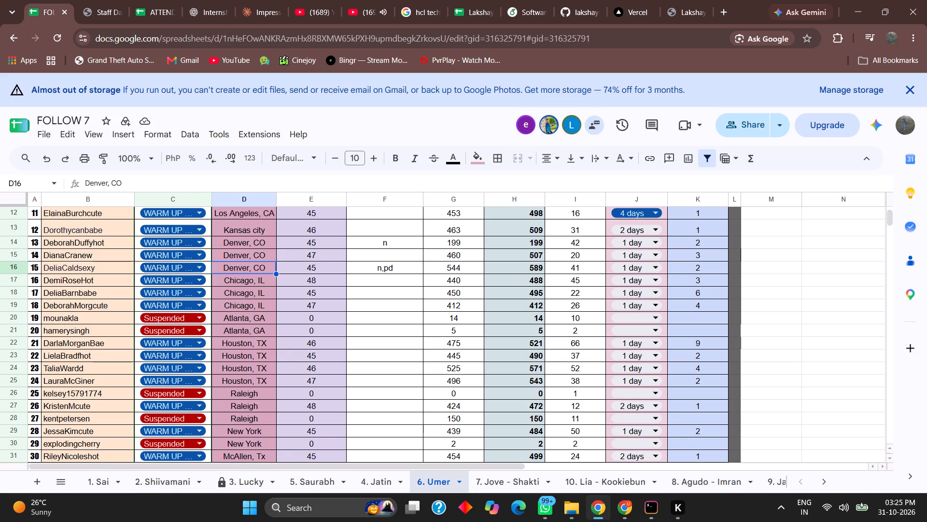
key(Right)
key(Right)
key(Right)
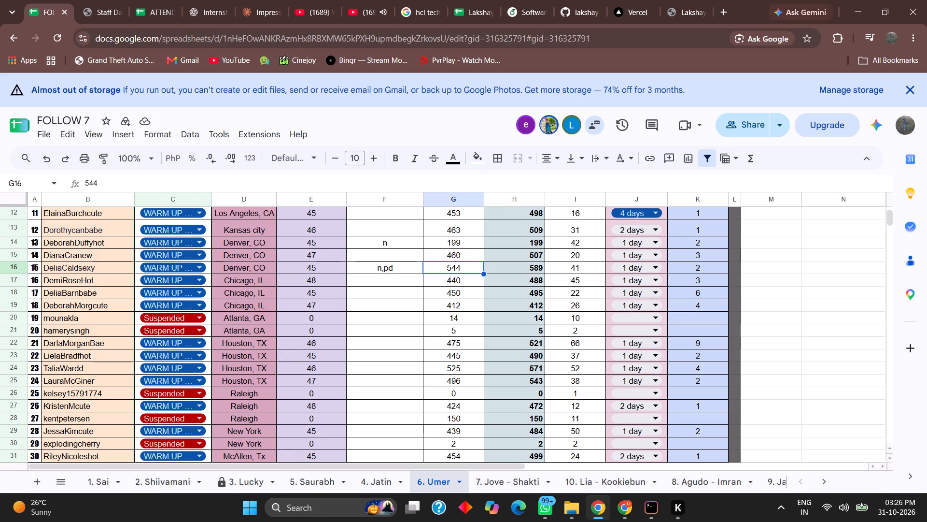
text(588)
key(Right)
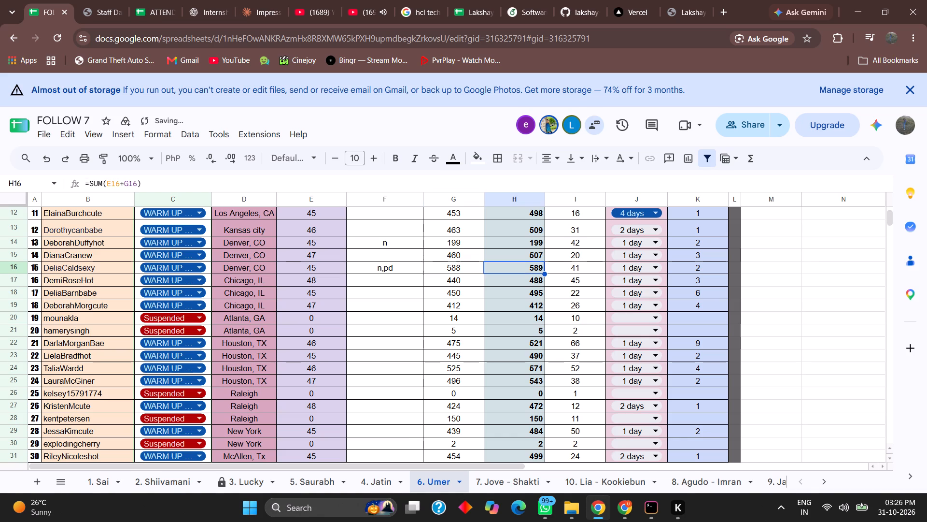
key(Right)
text(45)
key(Right)
key(Right)
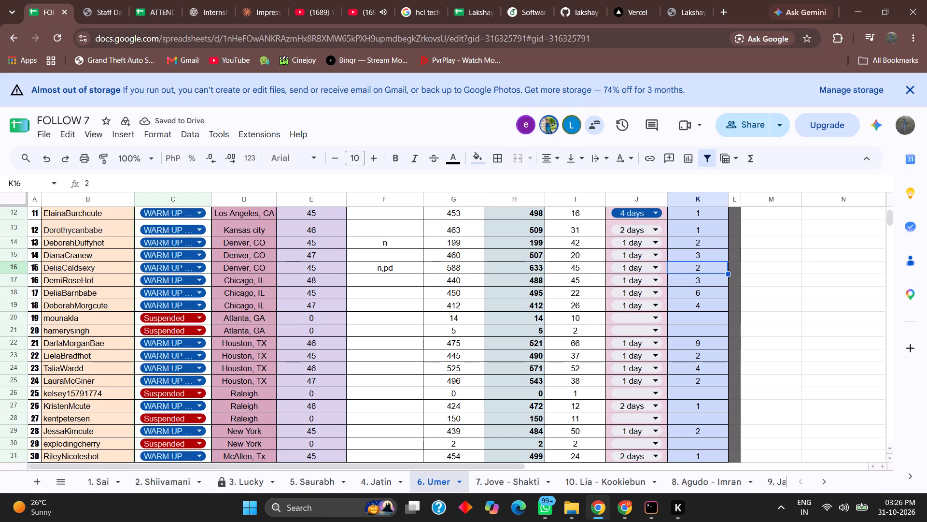
key(4)
key(Left)
key(Left)
key(Left)
key(Left)
key(Left)
key(Left)
key(Left)
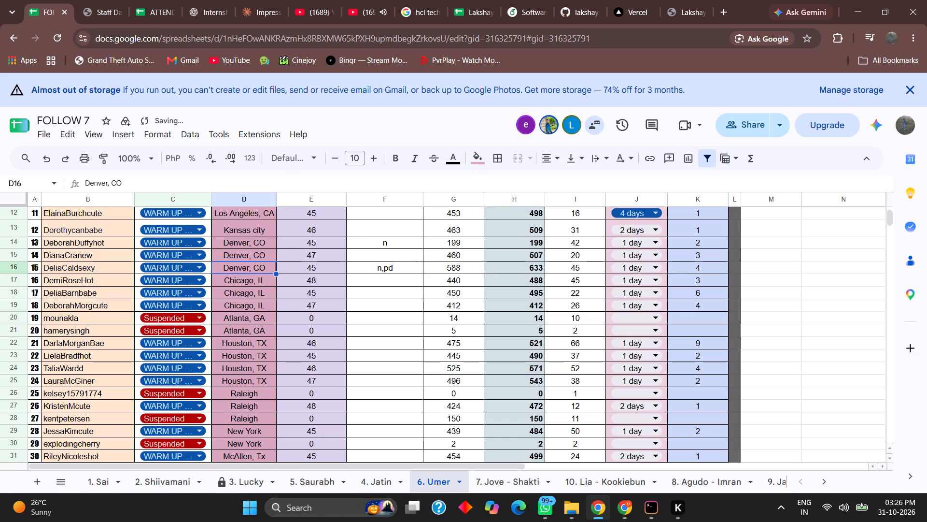
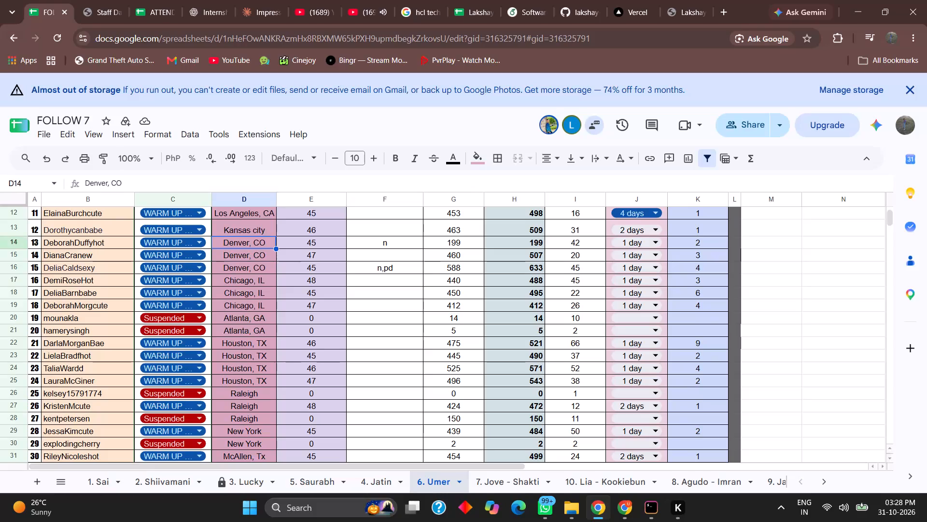
Update account 13 in row 14: set column G to 244, column H to 288, column I to 43 and column K to 3.
key(Right)
key(Right)
key(Right)
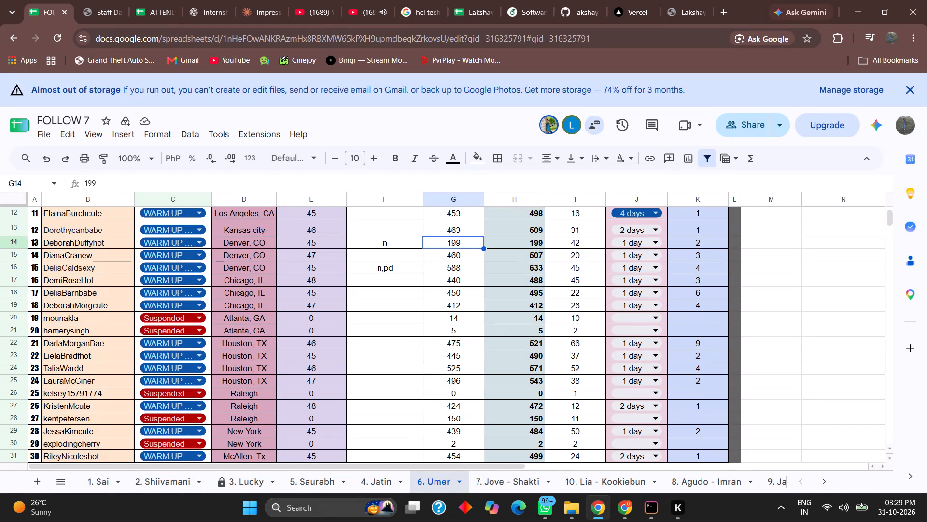
text(244)
key(Right)
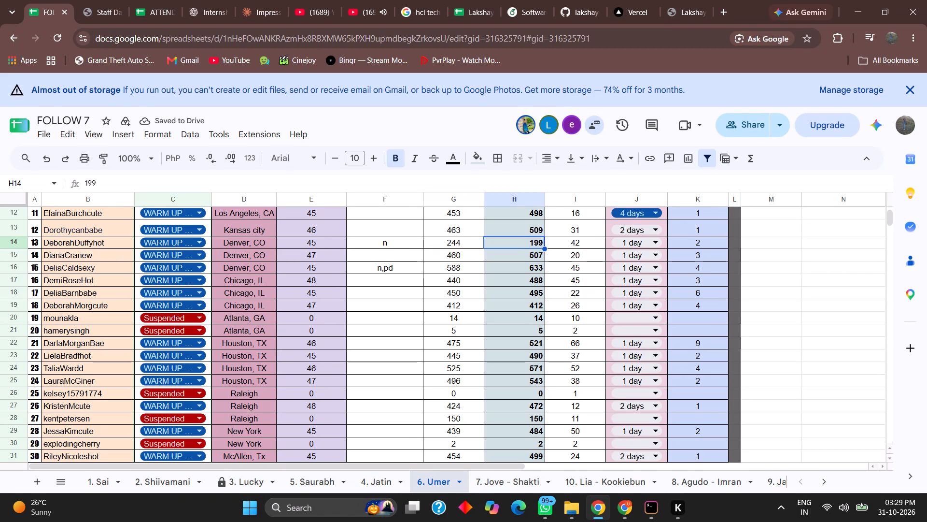
key(2)
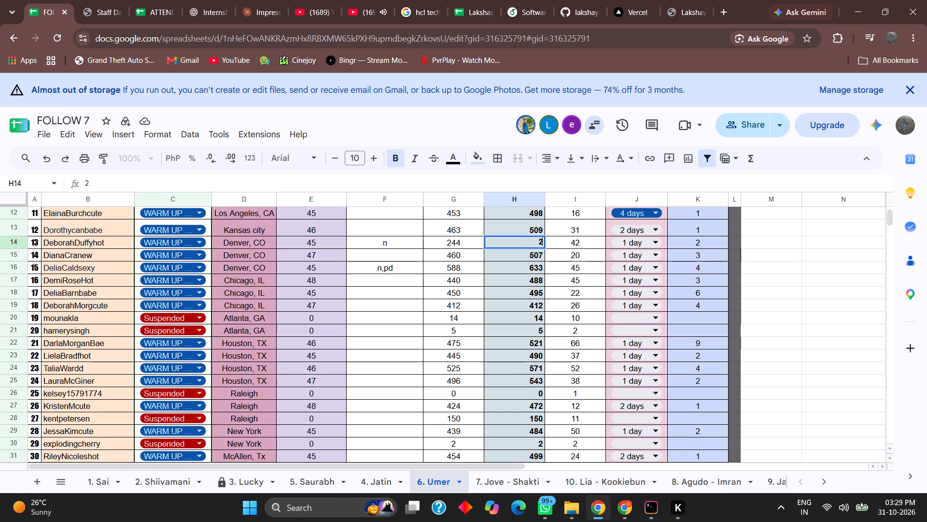
text(88)
key(Right)
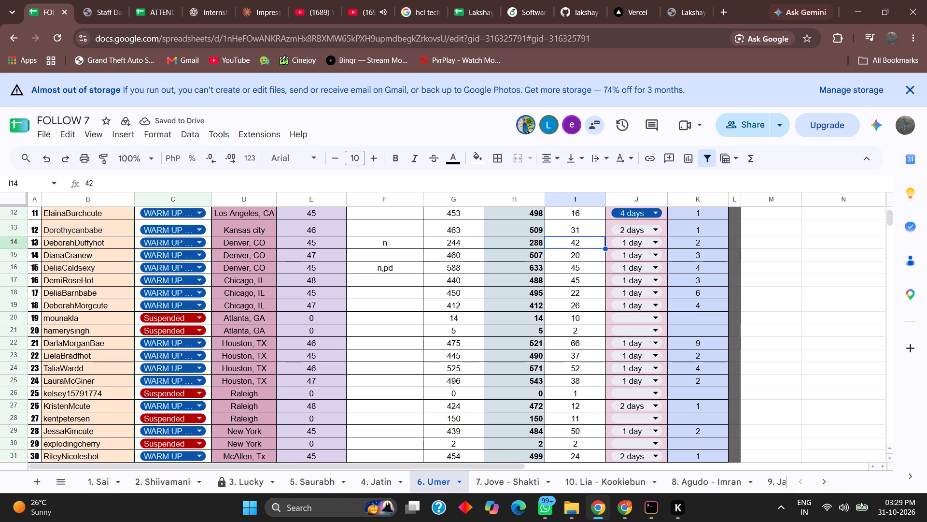
text(43)
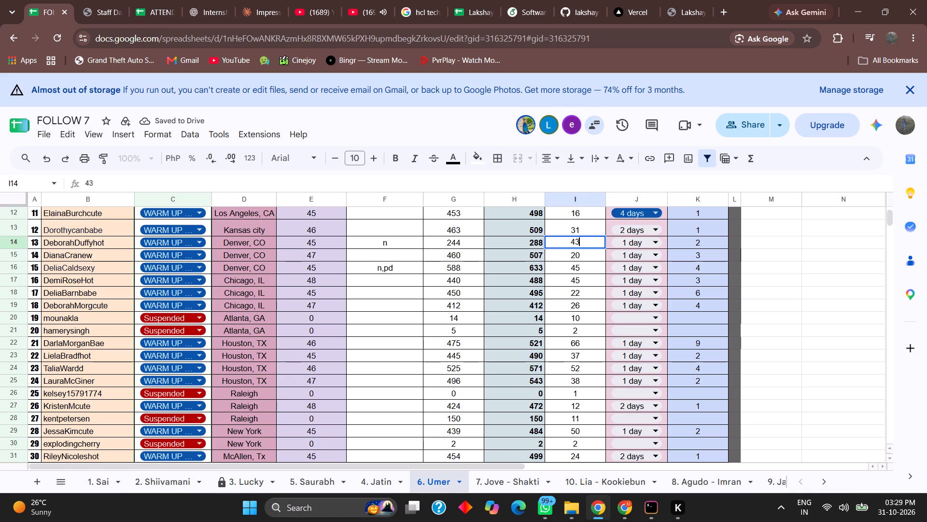
key(Right)
key(Right)
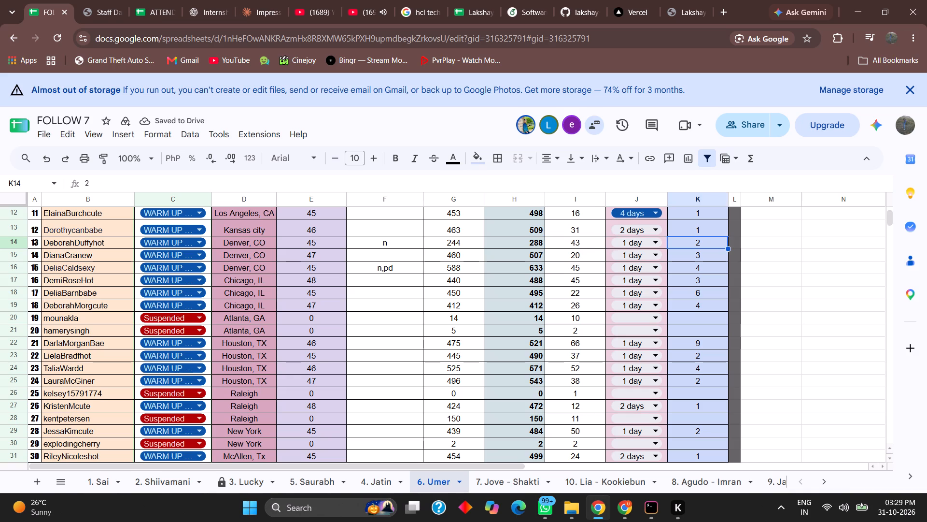
key(3)
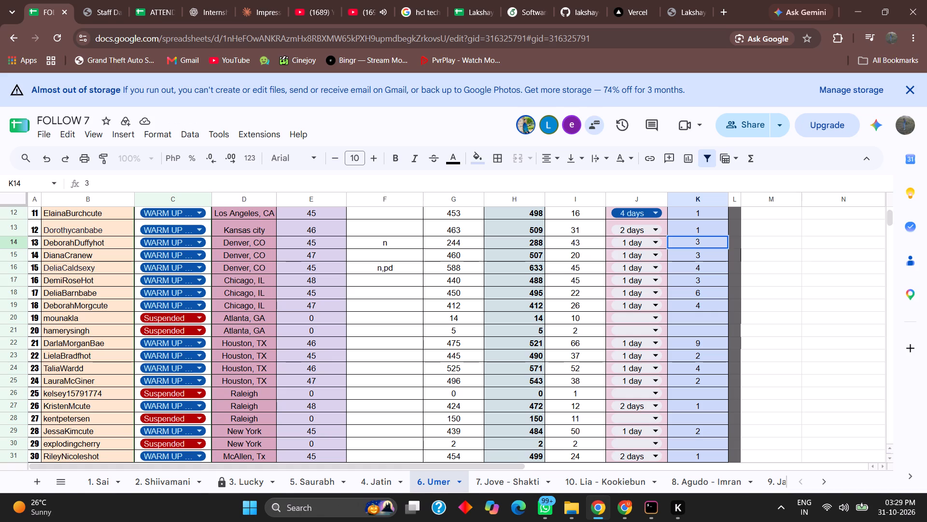
key(Left)
key(Left)
key(Left)
key(Left)
key(Left)
key(Left)
key(Left)
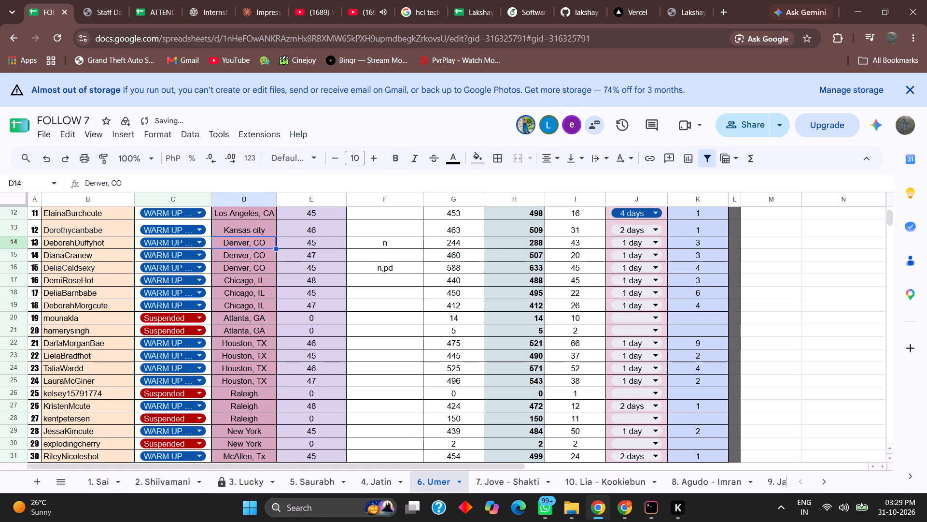
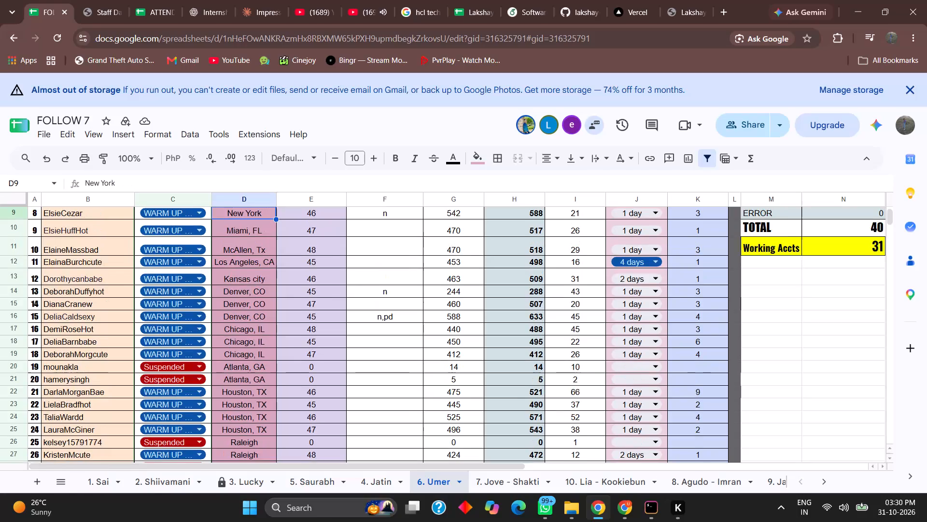
Review the first account rows at the top of the Umer sheet, ending on account 2's VPN city in row 3.
key(Up)
key(Up)
key(Up)
key(Up)
key(Up)
key(Up)
key(Up)
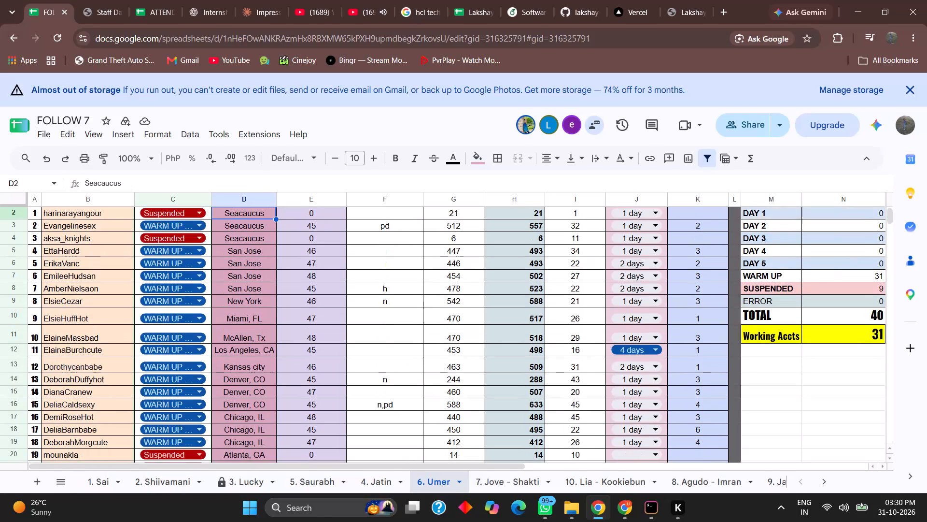
key(Up)
key(Up)
key(Down)
key(Down)
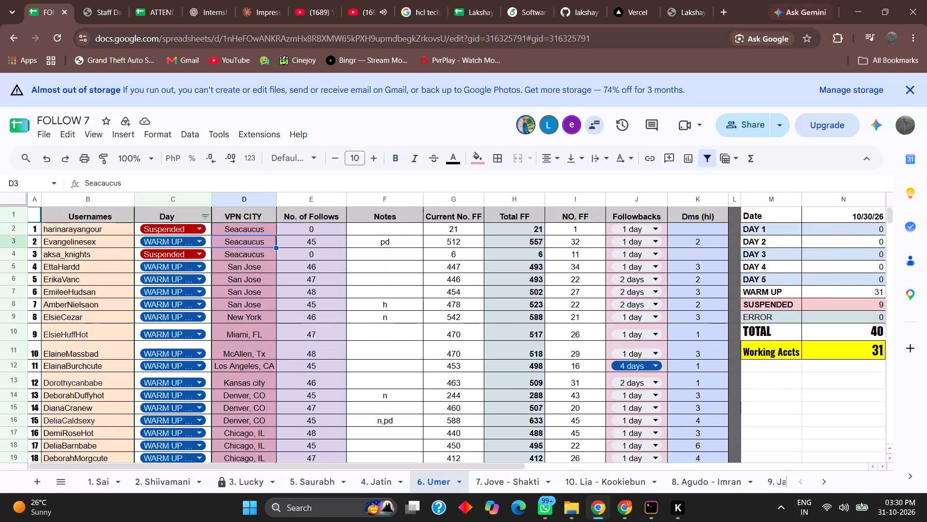